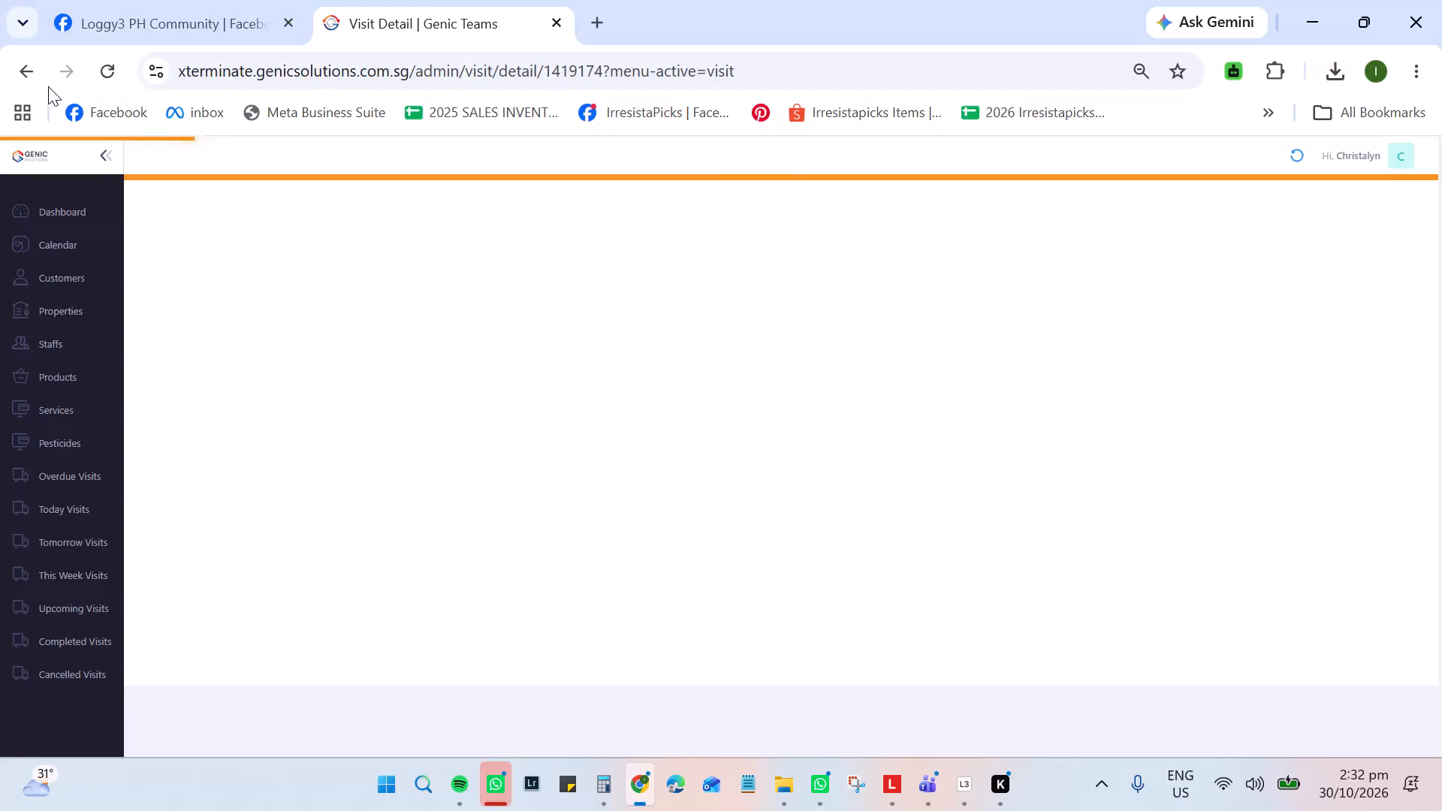
Return from the open visit detail to the filtered list of all visits.
{"action": "left_click", "coordinate": [28, 76]}
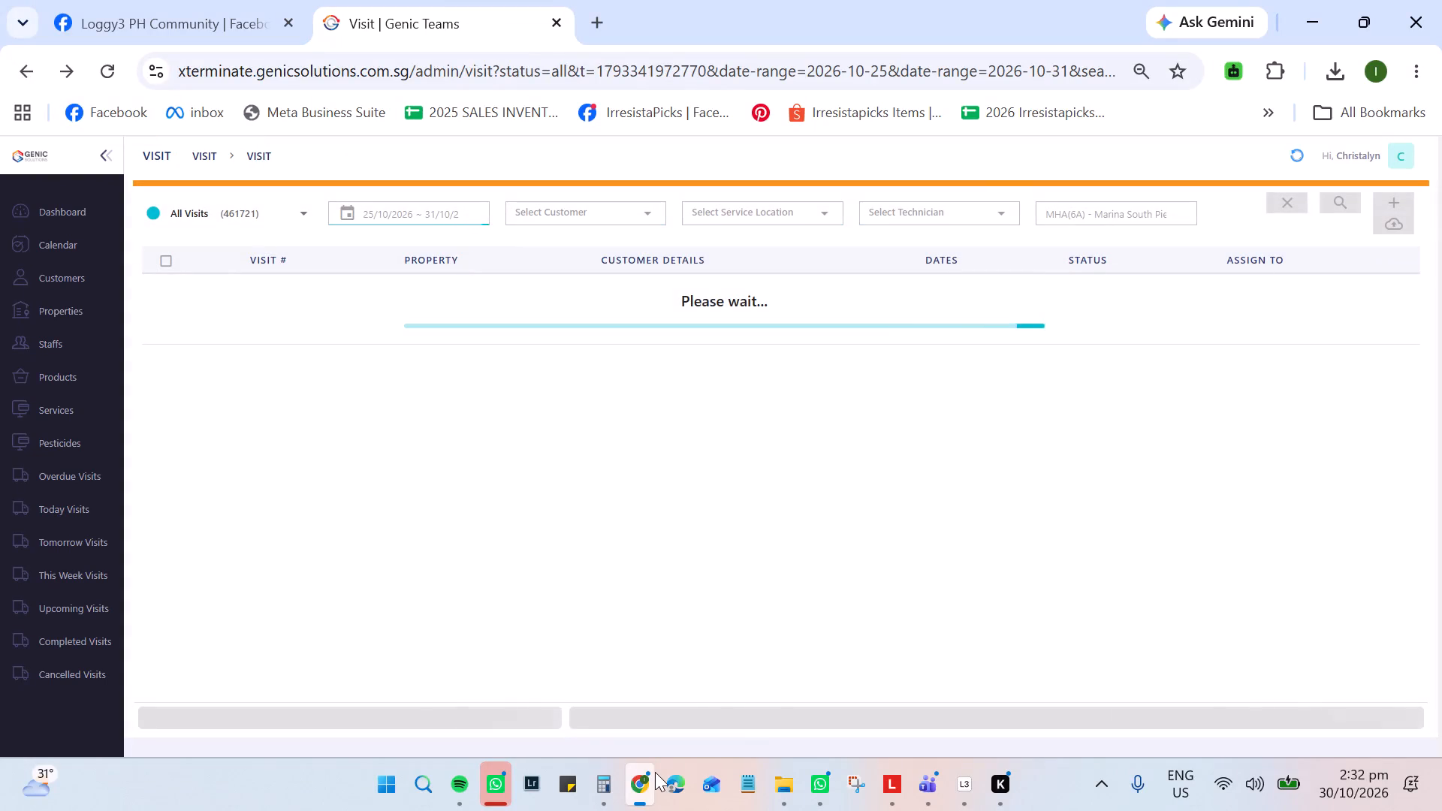
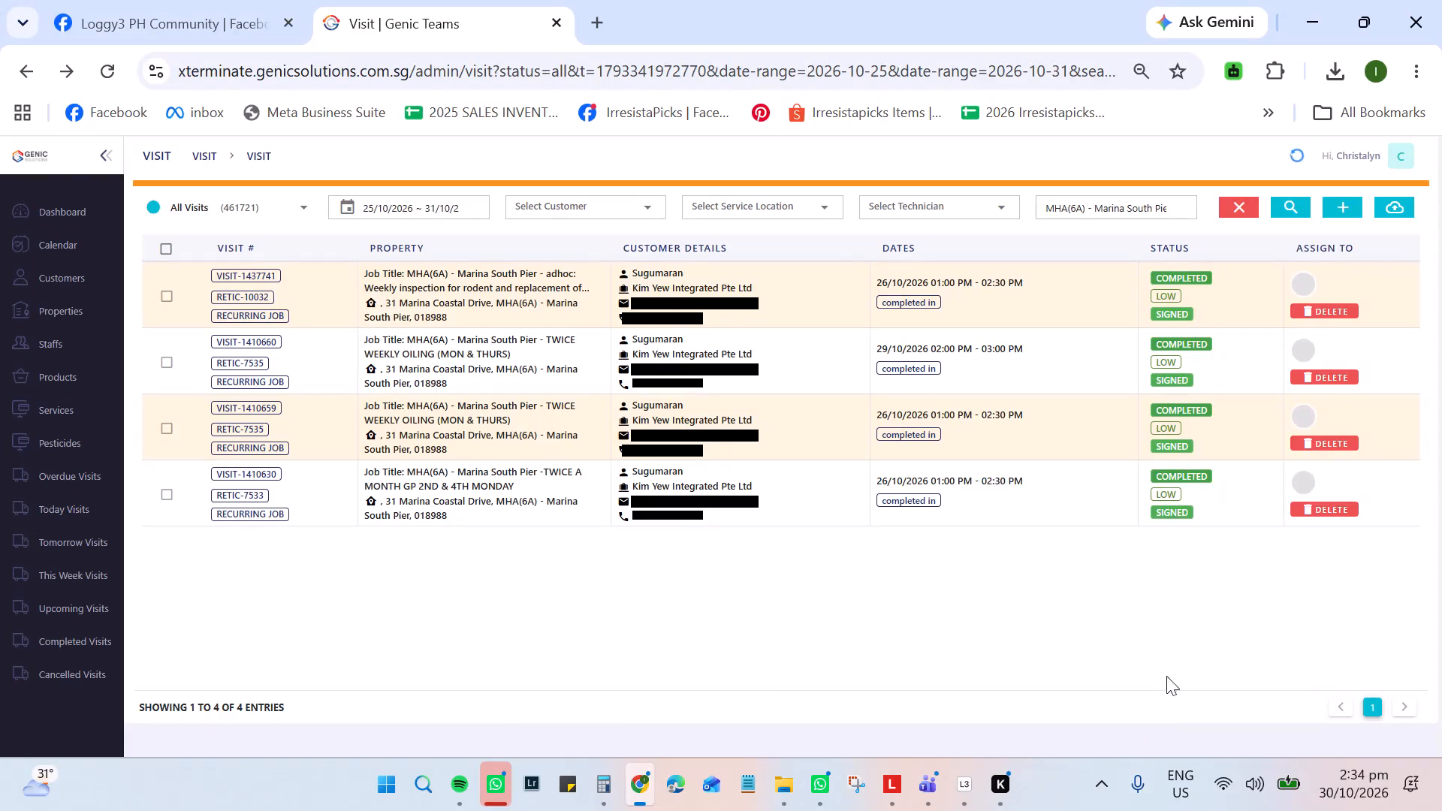
Check the browser's recent download history.
{"action": "left_click", "coordinate": [1338, 70]}
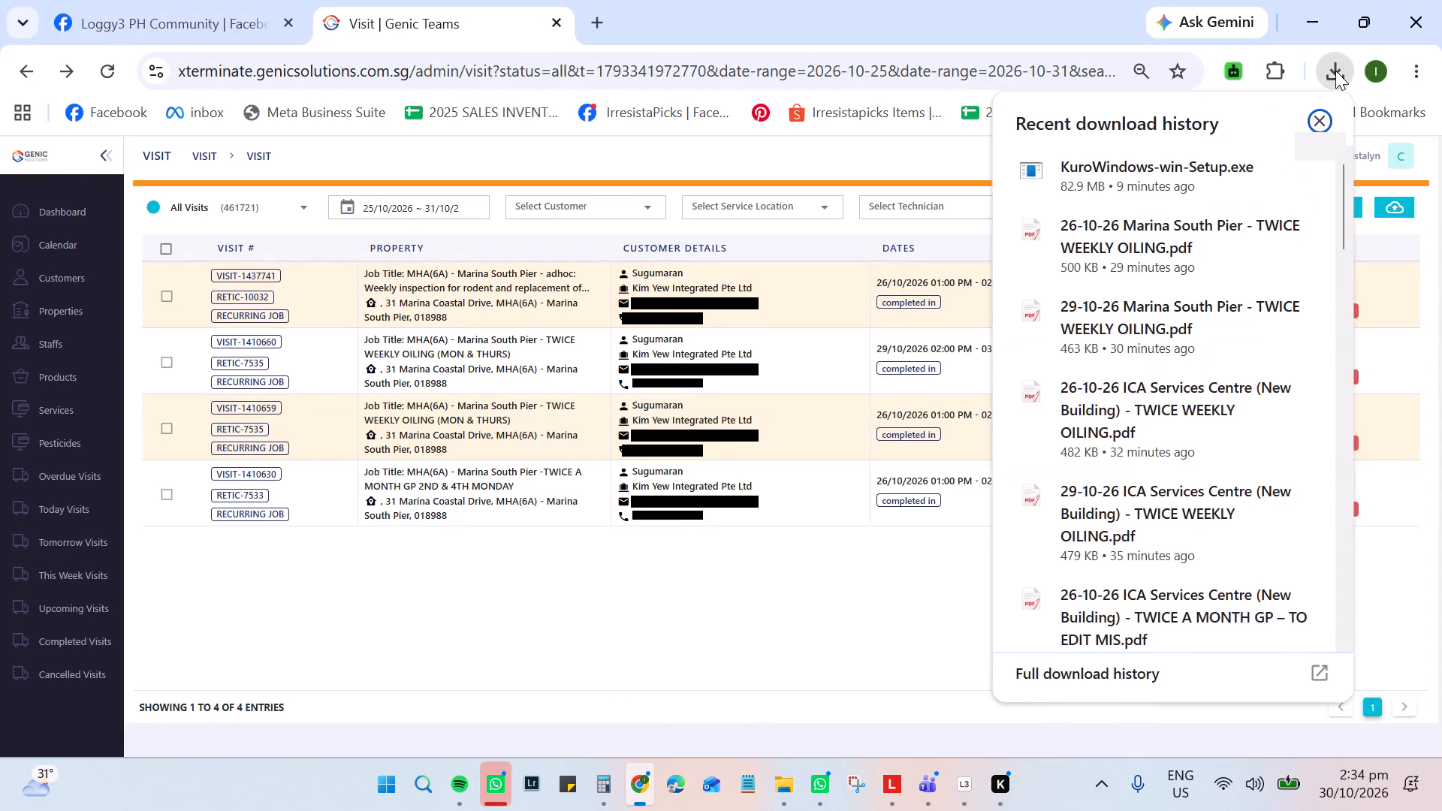
{"action": "left_click", "coordinate": [1335, 71]}
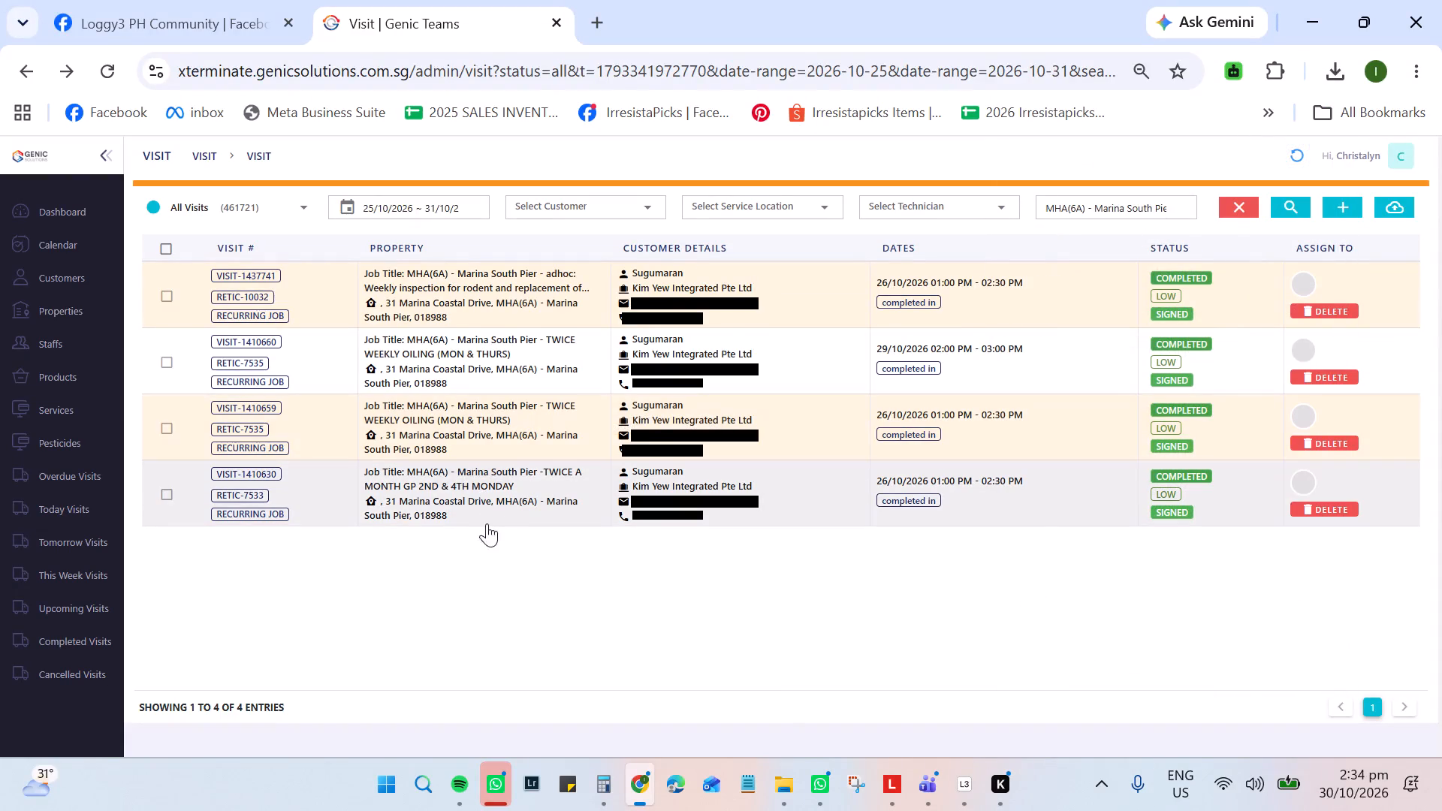
Open closer CLOSER-194990 of the 'TWICE A MONTH GP 2ND & 4TH MONDAY' visit for editing.
{"action": "left_click", "coordinate": [469, 471]}
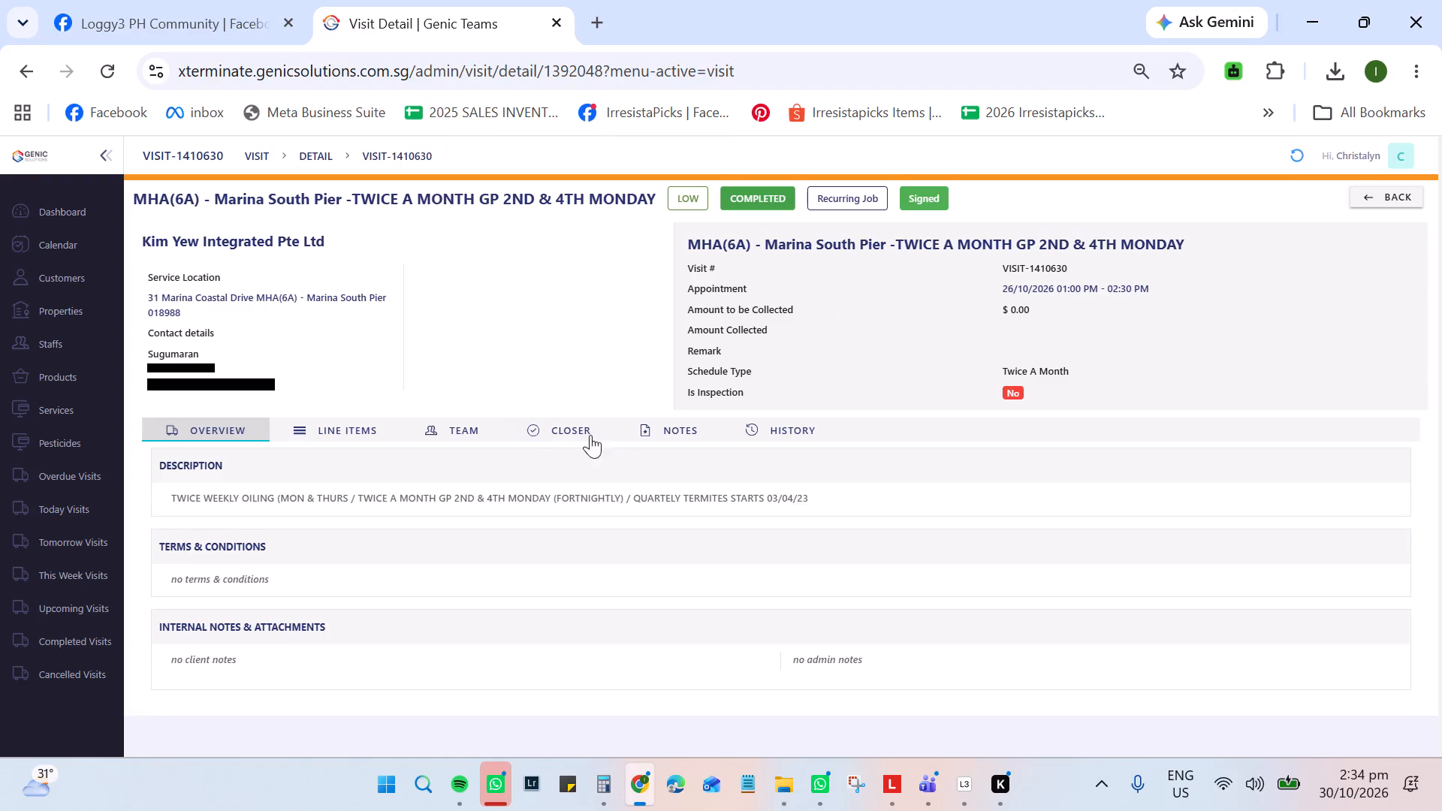
{"action": "left_click", "coordinate": [563, 435]}
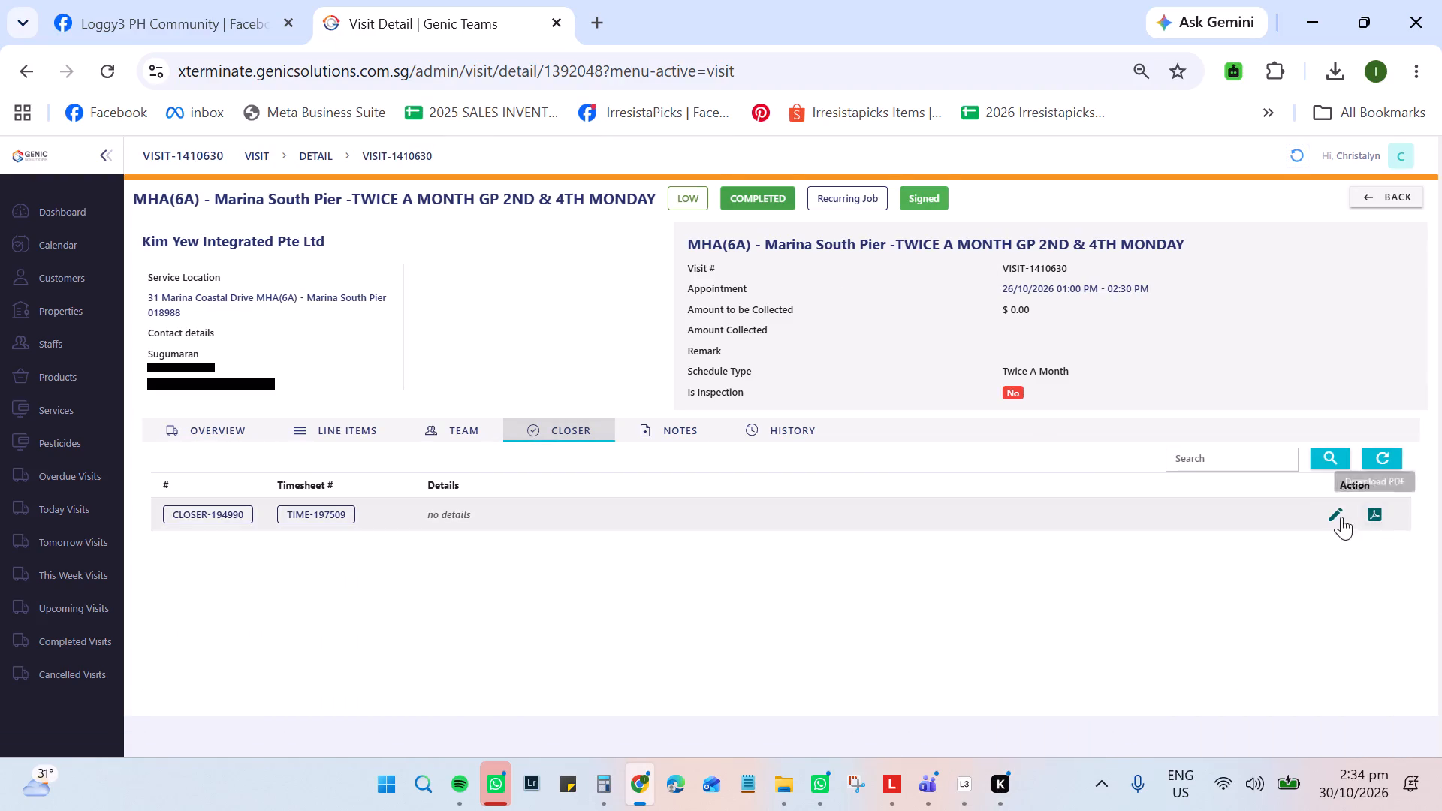
{"action": "left_click", "coordinate": [1337, 513]}
Delete the fire hose reel and adjacent doorway treatment photos, plus one dark void photo and one cable photo, from the closer attachments.
{"action": "scroll", "coordinate": [615, 550], "scroll_direction": "down", "scroll_amount": 1}
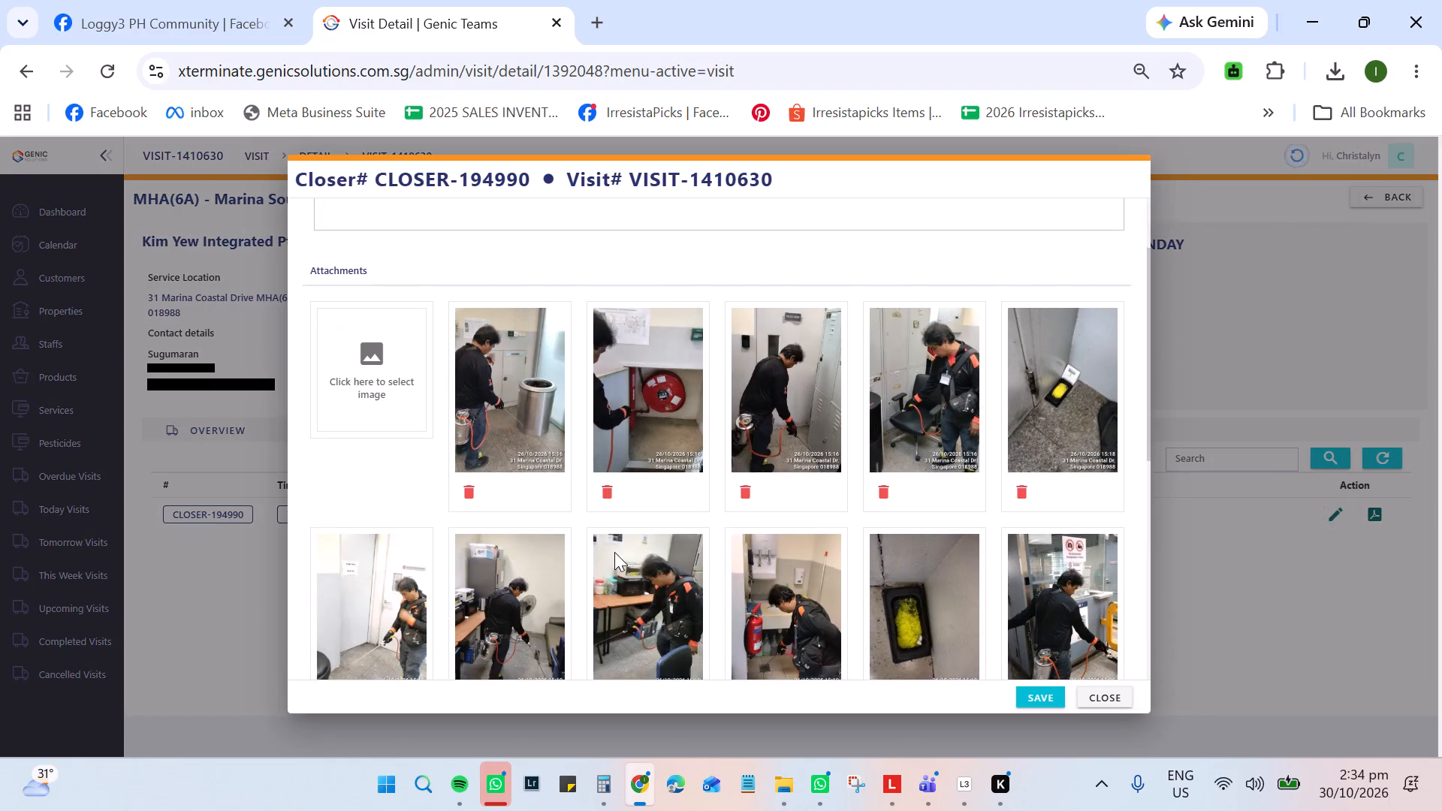
{"action": "scroll", "coordinate": [614, 552], "scroll_direction": "down", "scroll_amount": 1}
{"action": "left_click", "coordinate": [612, 370]}
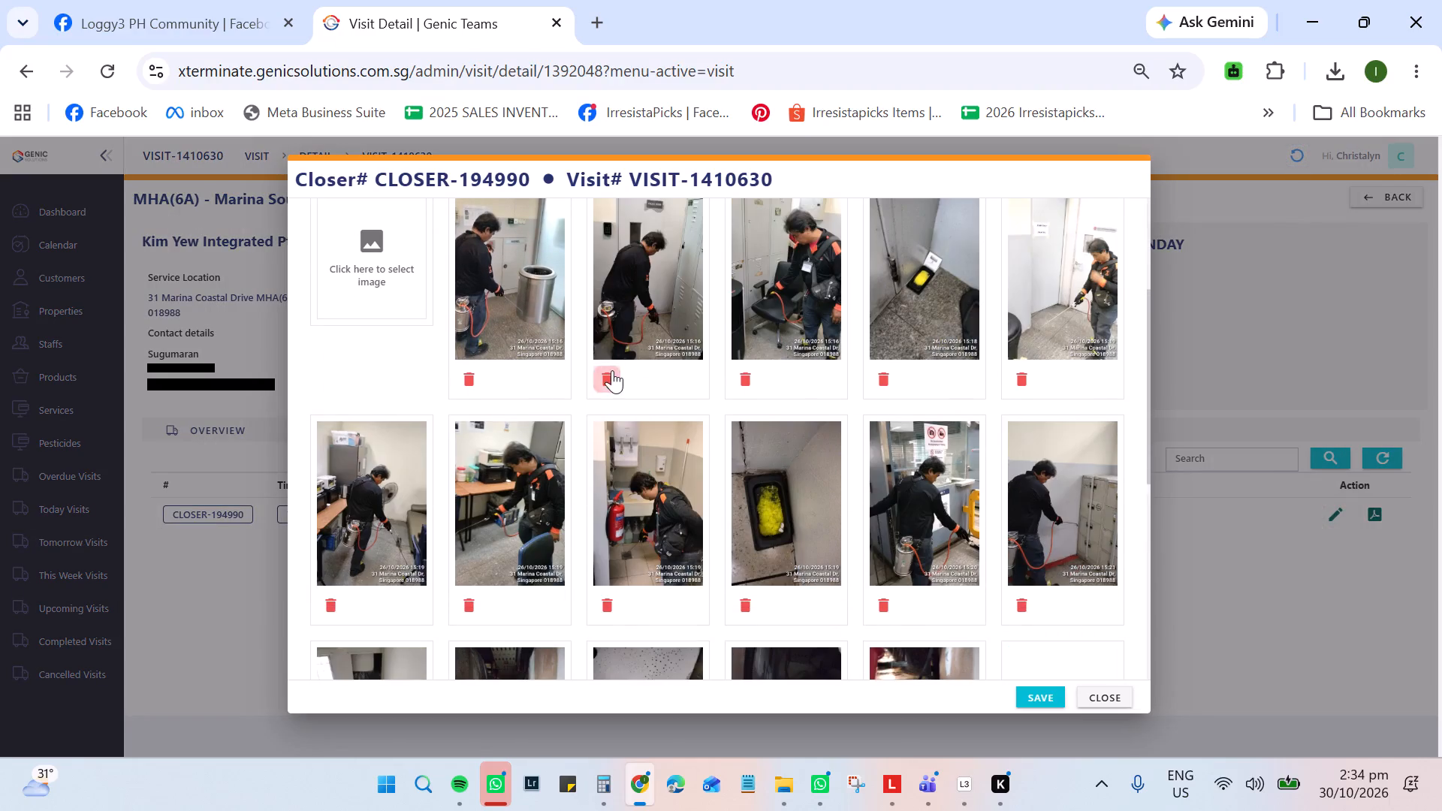
{"action": "left_click", "coordinate": [612, 370]}
{"action": "scroll", "coordinate": [863, 404], "scroll_direction": "down", "scroll_amount": 2}
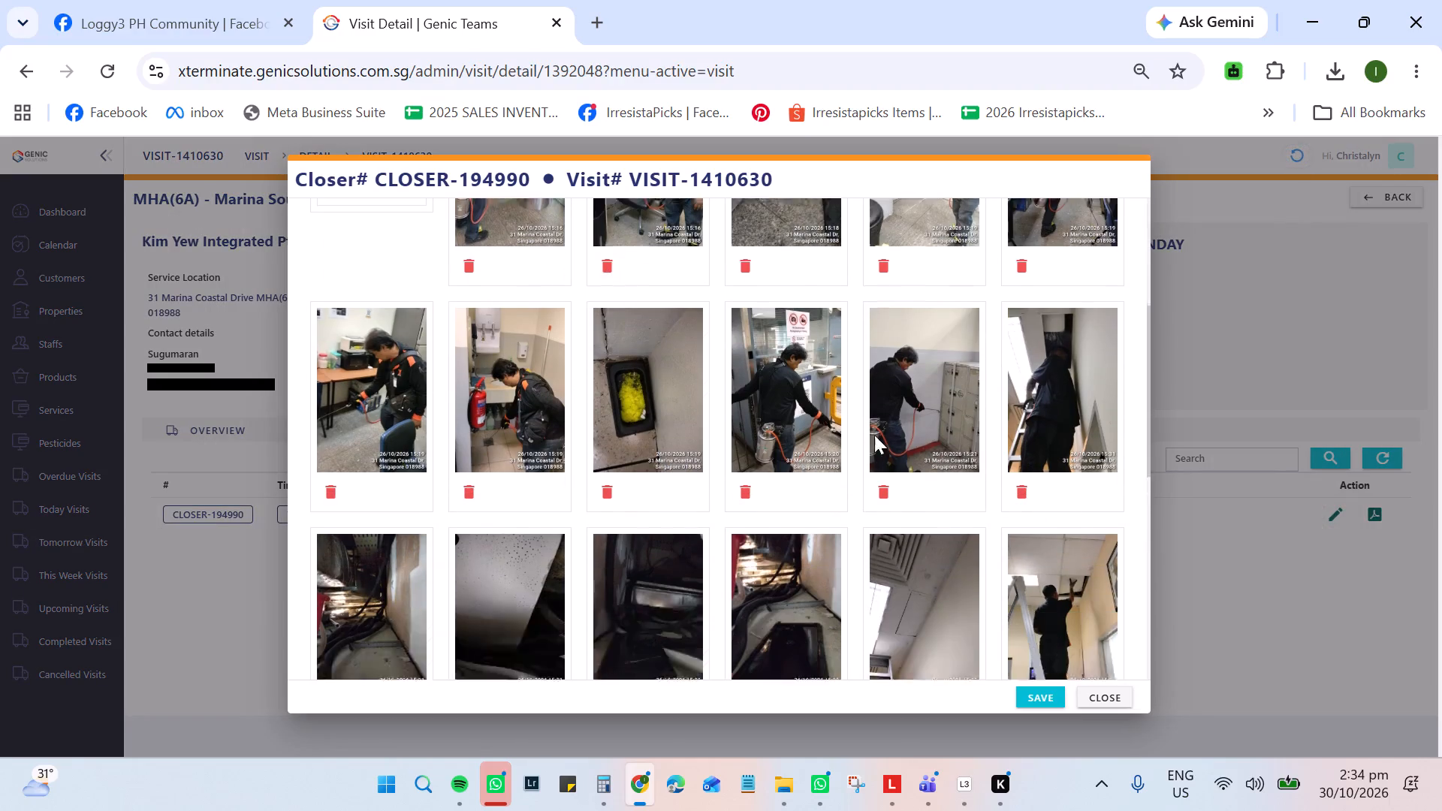
{"action": "scroll", "coordinate": [877, 532], "scroll_direction": "down", "scroll_amount": 1}
{"action": "left_click", "coordinate": [613, 493]}
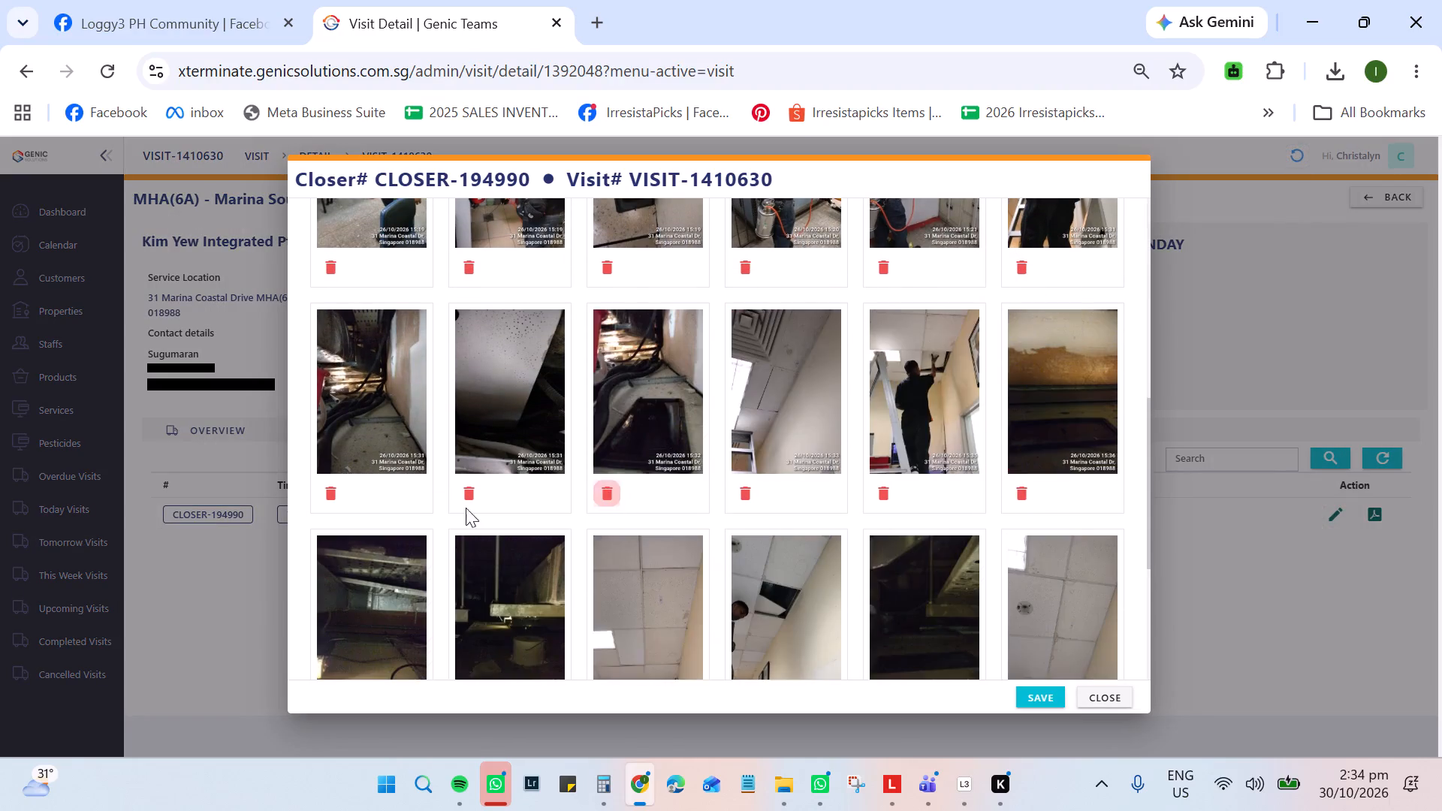
{"action": "left_click", "coordinate": [336, 494]}
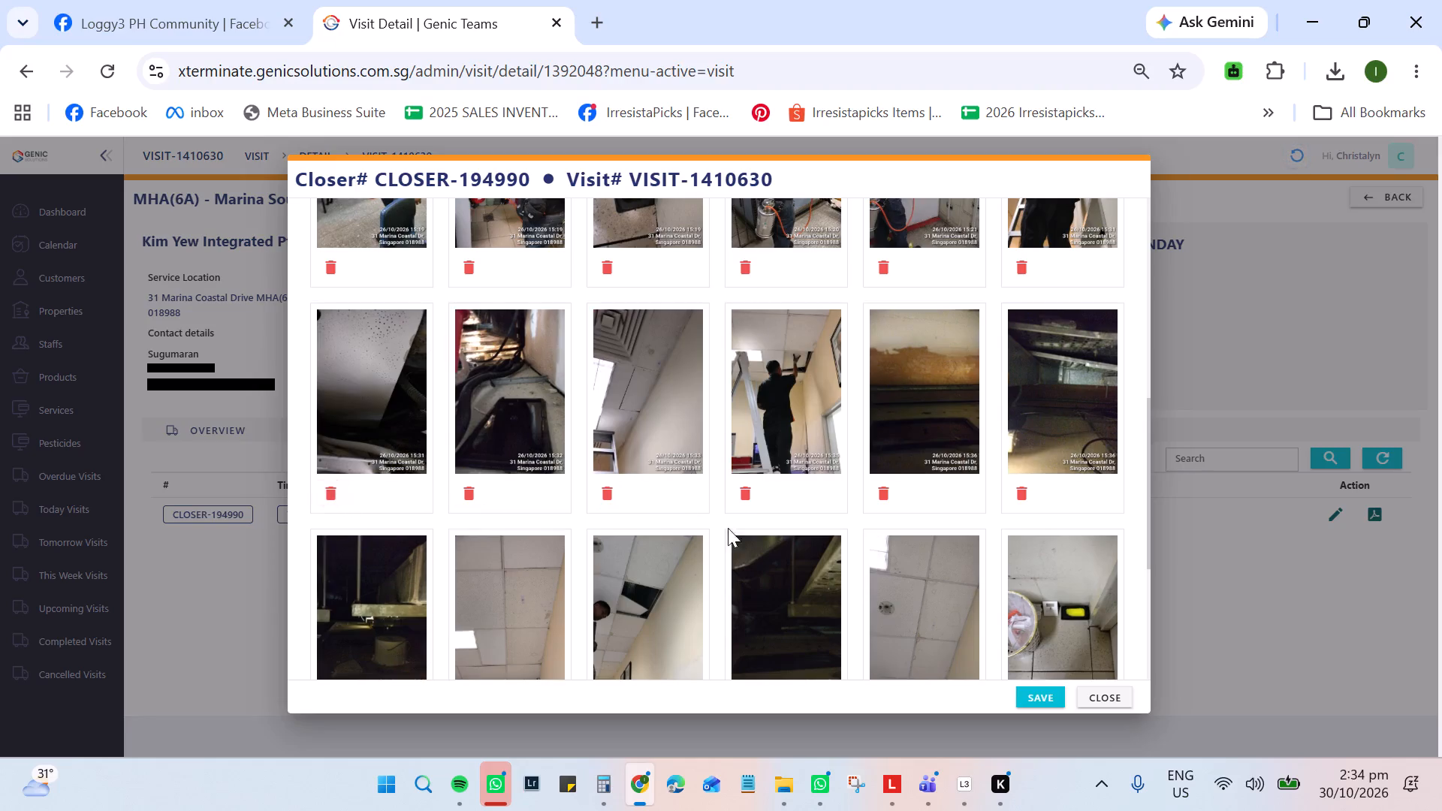
Delete three ceiling-tile photos and two dark void photos near the end of the attachments, and close the closer form.
{"action": "scroll", "coordinate": [932, 611], "scroll_direction": "down", "scroll_amount": 1}
{"action": "left_click", "coordinate": [889, 609]}
{"action": "left_click", "coordinate": [753, 609]}
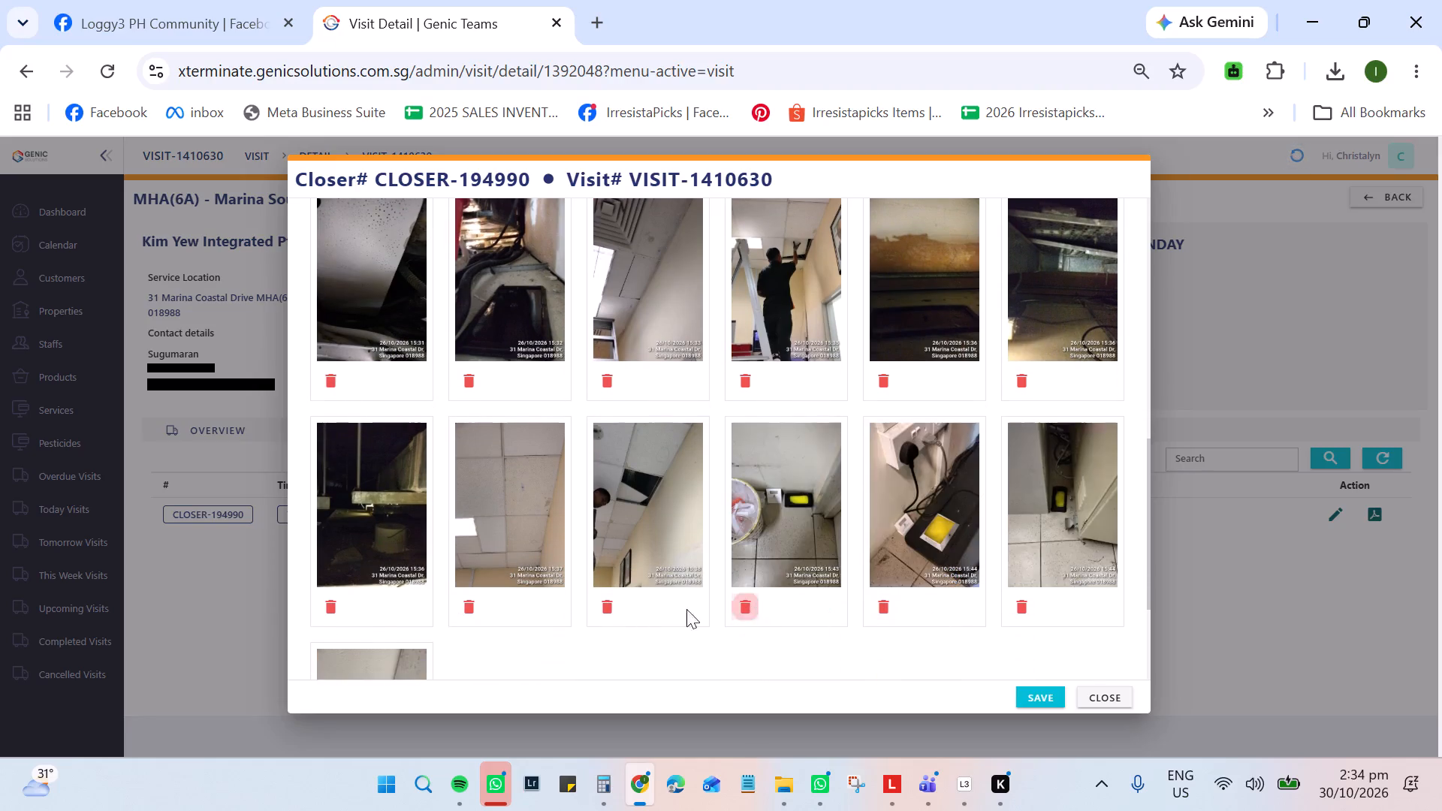
{"action": "left_click", "coordinate": [617, 609]}
{"action": "left_click", "coordinate": [468, 642]}
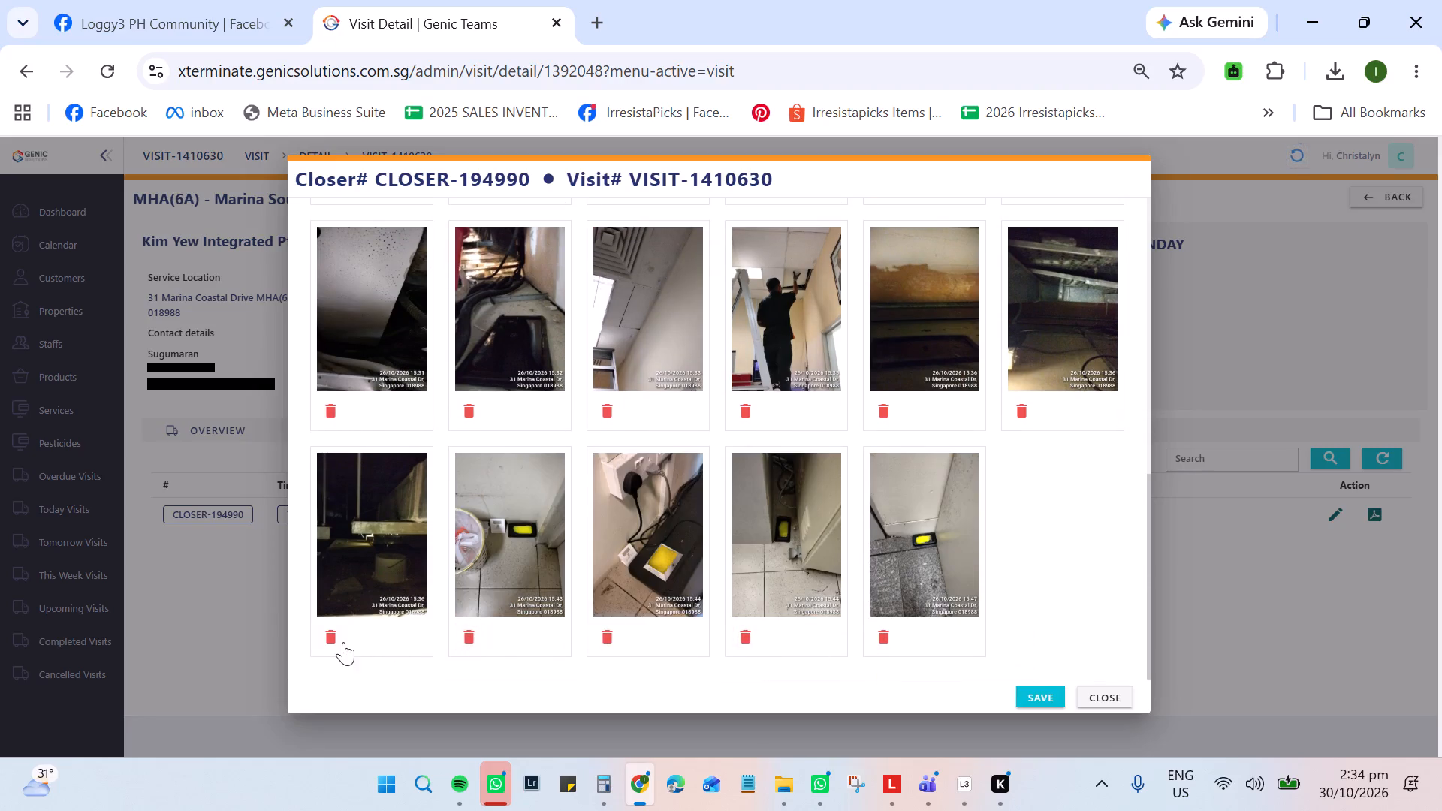
{"action": "left_click", "coordinate": [343, 642]}
{"action": "scroll", "coordinate": [968, 538], "scroll_direction": "up", "scroll_amount": 6}
{"action": "left_click", "coordinate": [1094, 693]}
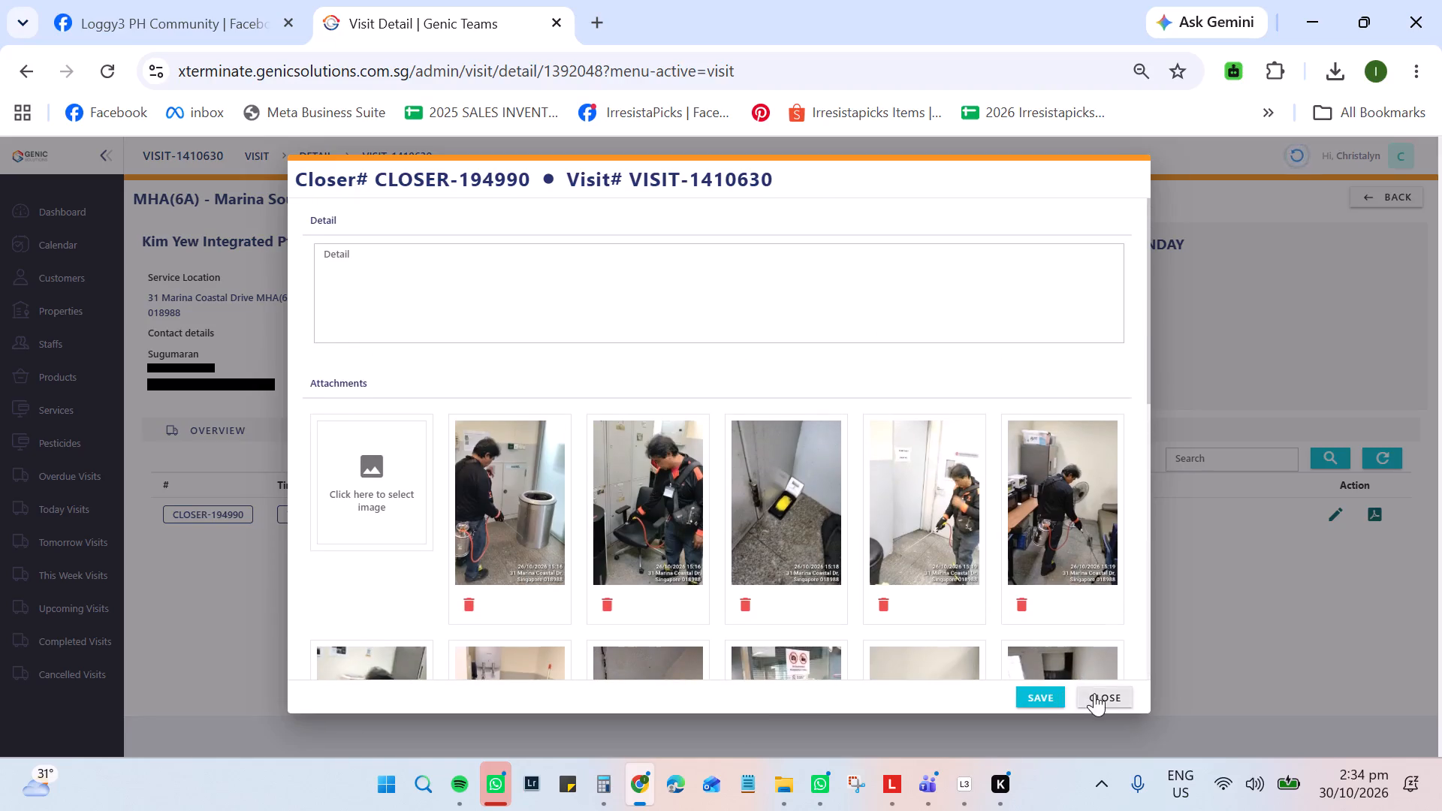
Reopen closer CLOSER-194990 and delete the treatment photos taken at the metal bin, the white door and the fridge.
{"action": "left_click", "coordinate": [1329, 522]}
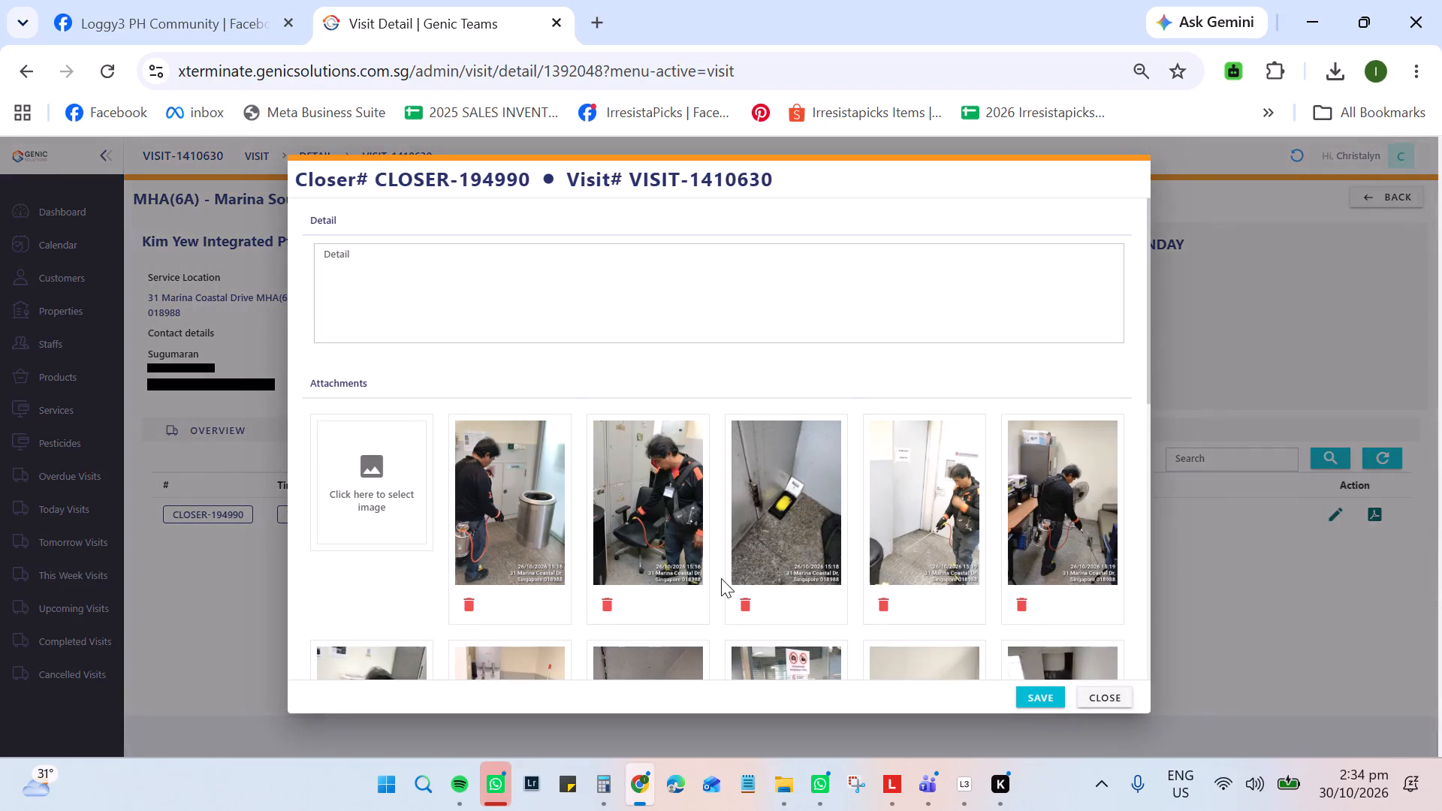
{"action": "scroll", "coordinate": [721, 579], "scroll_direction": "down", "scroll_amount": 1}
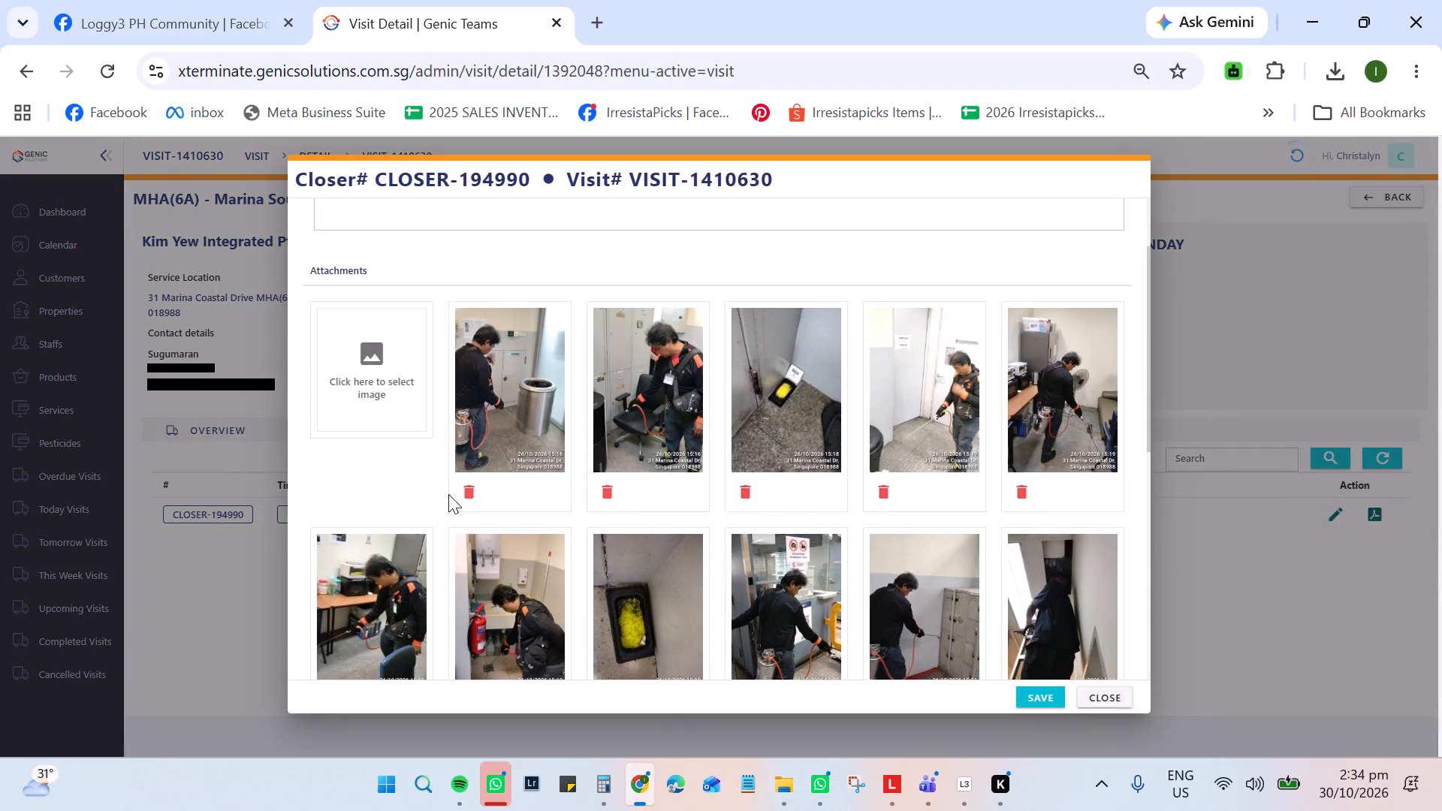
{"action": "left_click", "coordinate": [461, 494]}
{"action": "left_click", "coordinate": [741, 496]}
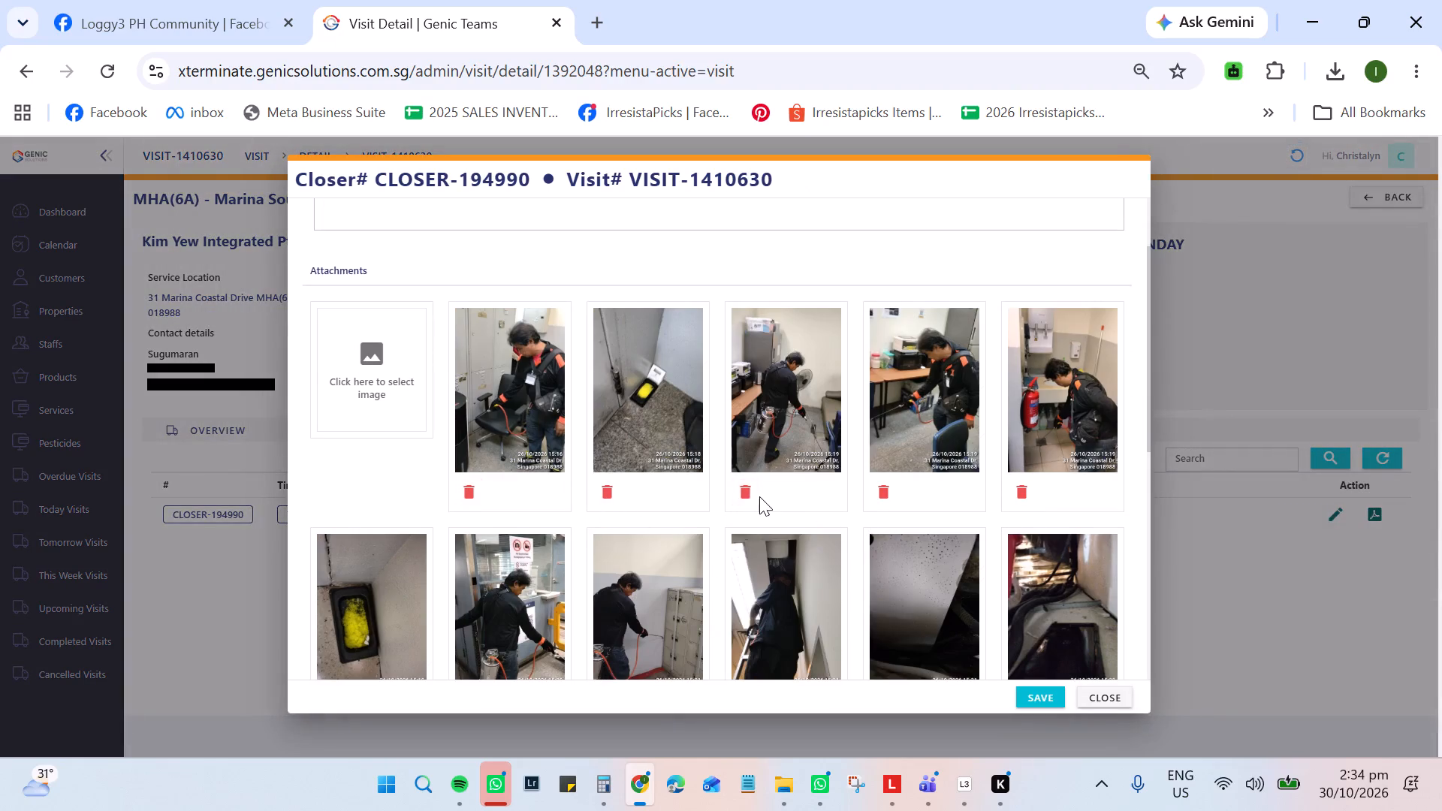
{"action": "left_click", "coordinate": [745, 496]}
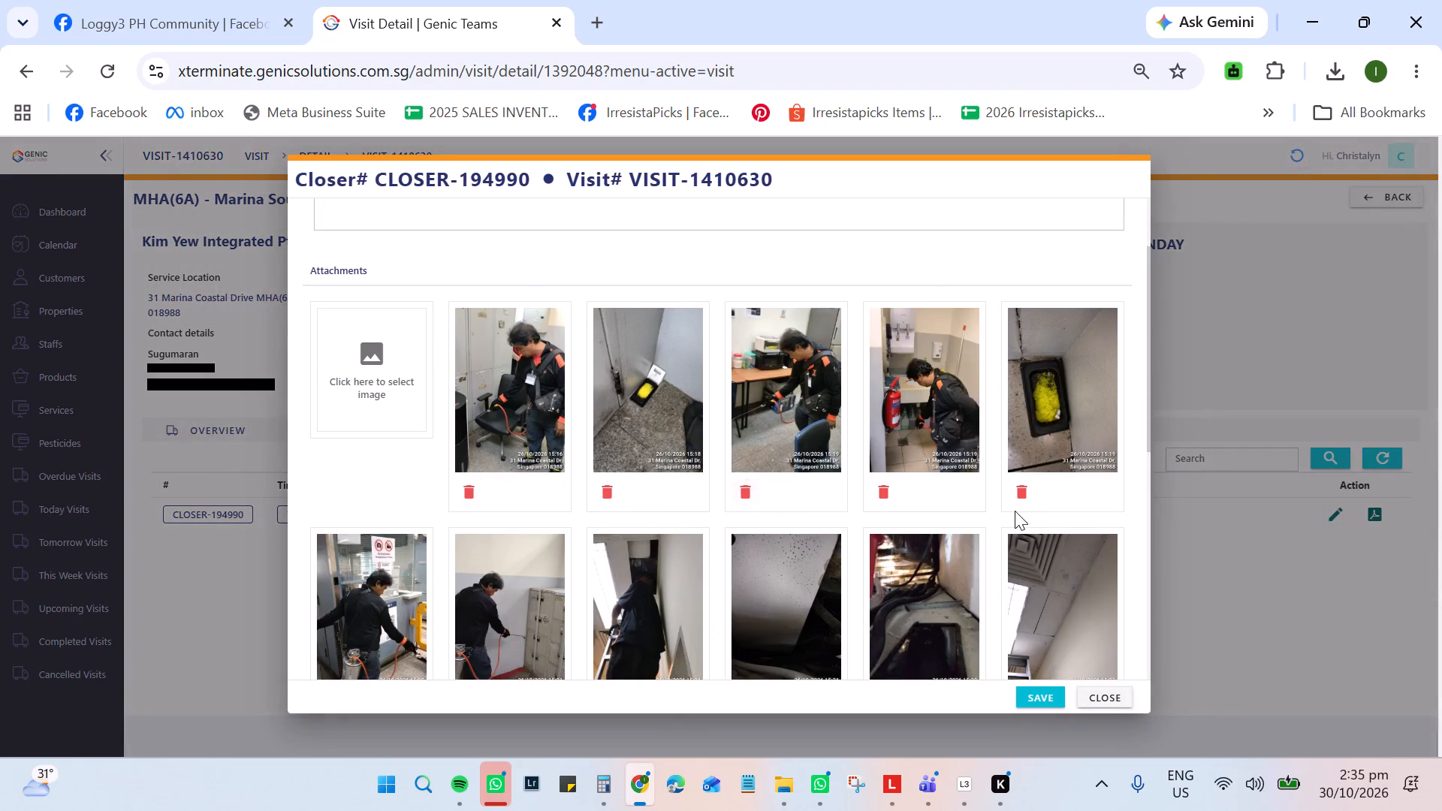
Delete the speckled dark surface, ladder doorway, wall spraying, counter spraying and ceiling vent photos from the attachments.
{"action": "scroll", "coordinate": [935, 511], "scroll_direction": "down", "scroll_amount": 1}
{"action": "scroll", "coordinate": [839, 551], "scroll_direction": "down", "scroll_amount": 2}
{"action": "left_click", "coordinate": [744, 392]}
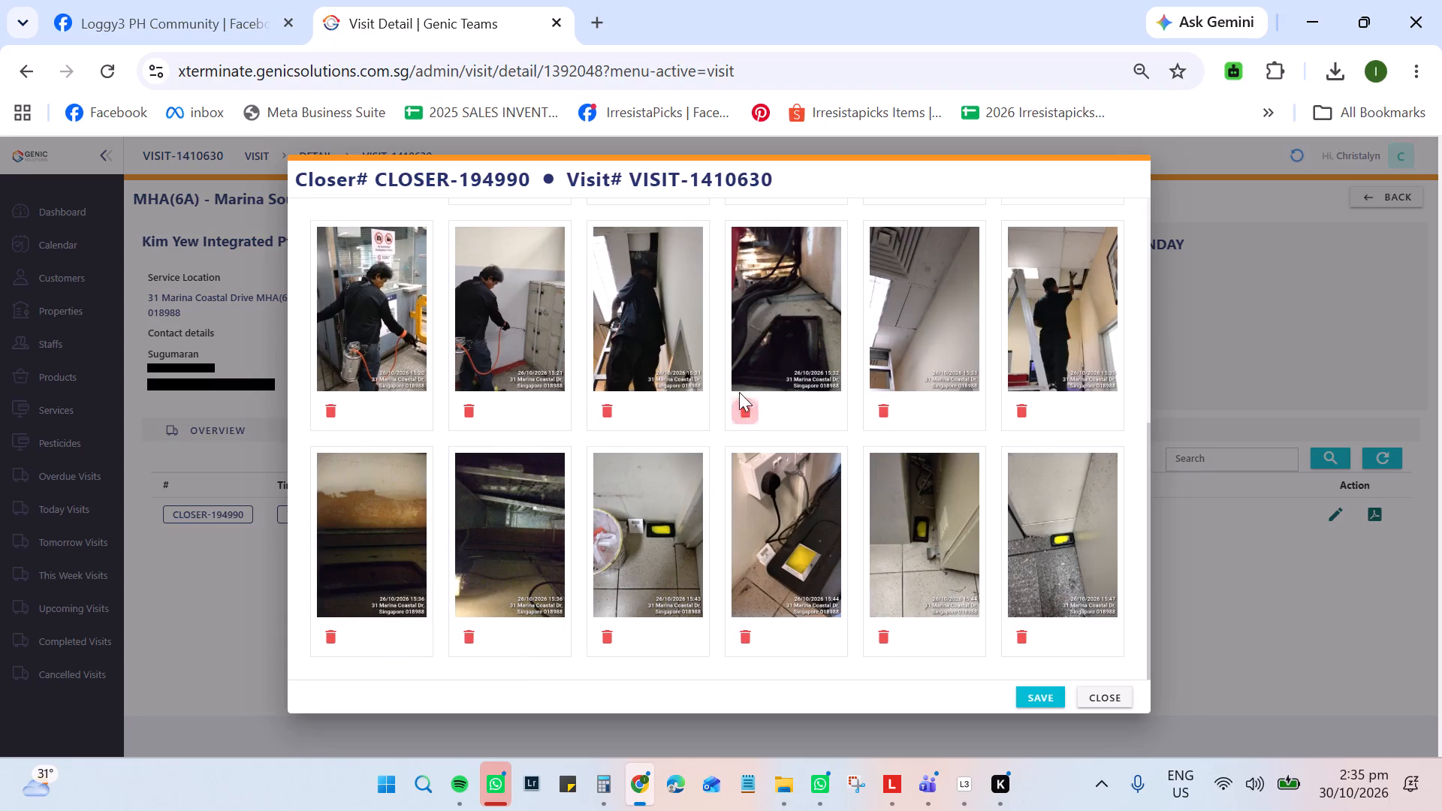
{"action": "left_click", "coordinate": [609, 416]}
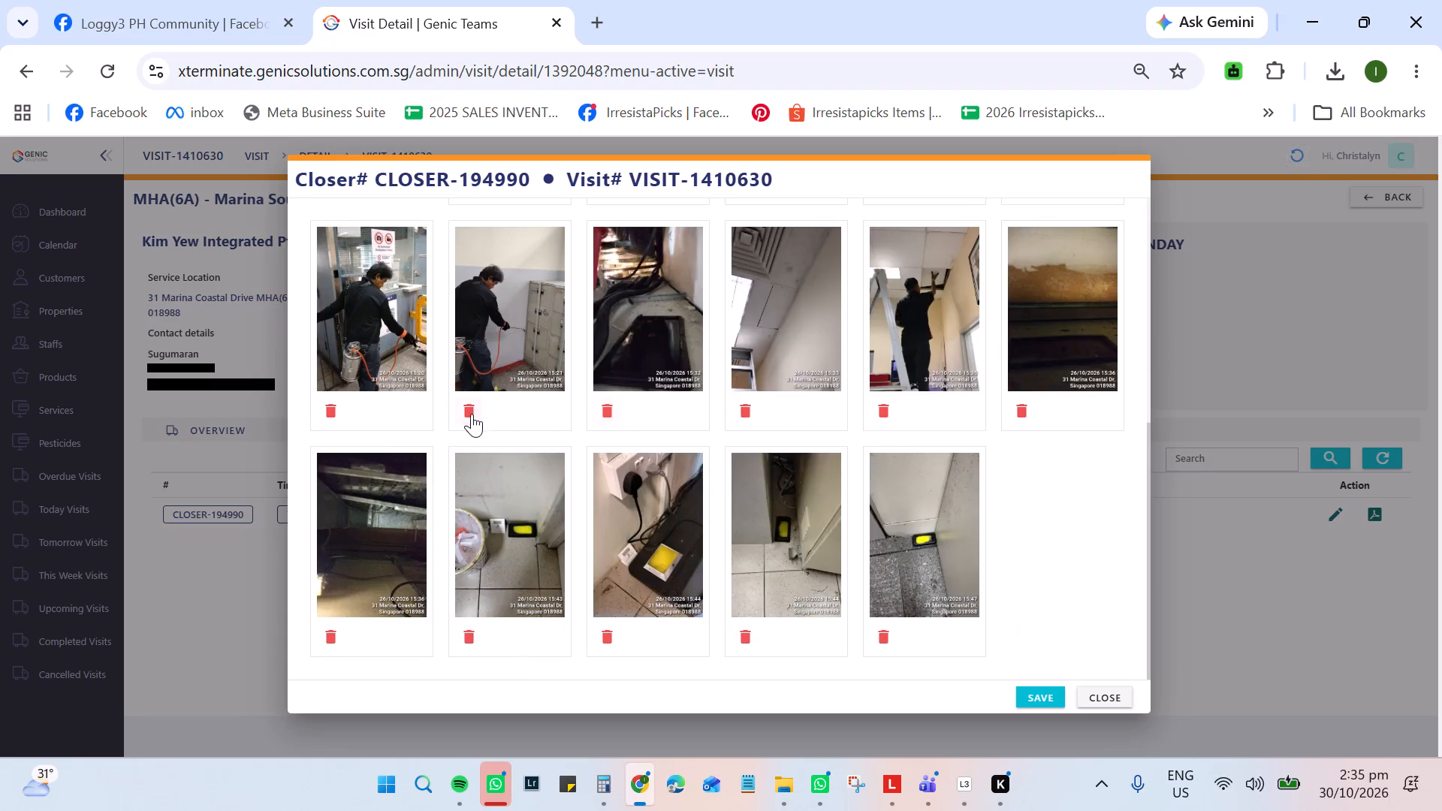
{"action": "left_click", "coordinate": [472, 413]}
{"action": "left_click", "coordinate": [331, 413]}
{"action": "left_click", "coordinate": [463, 414]}
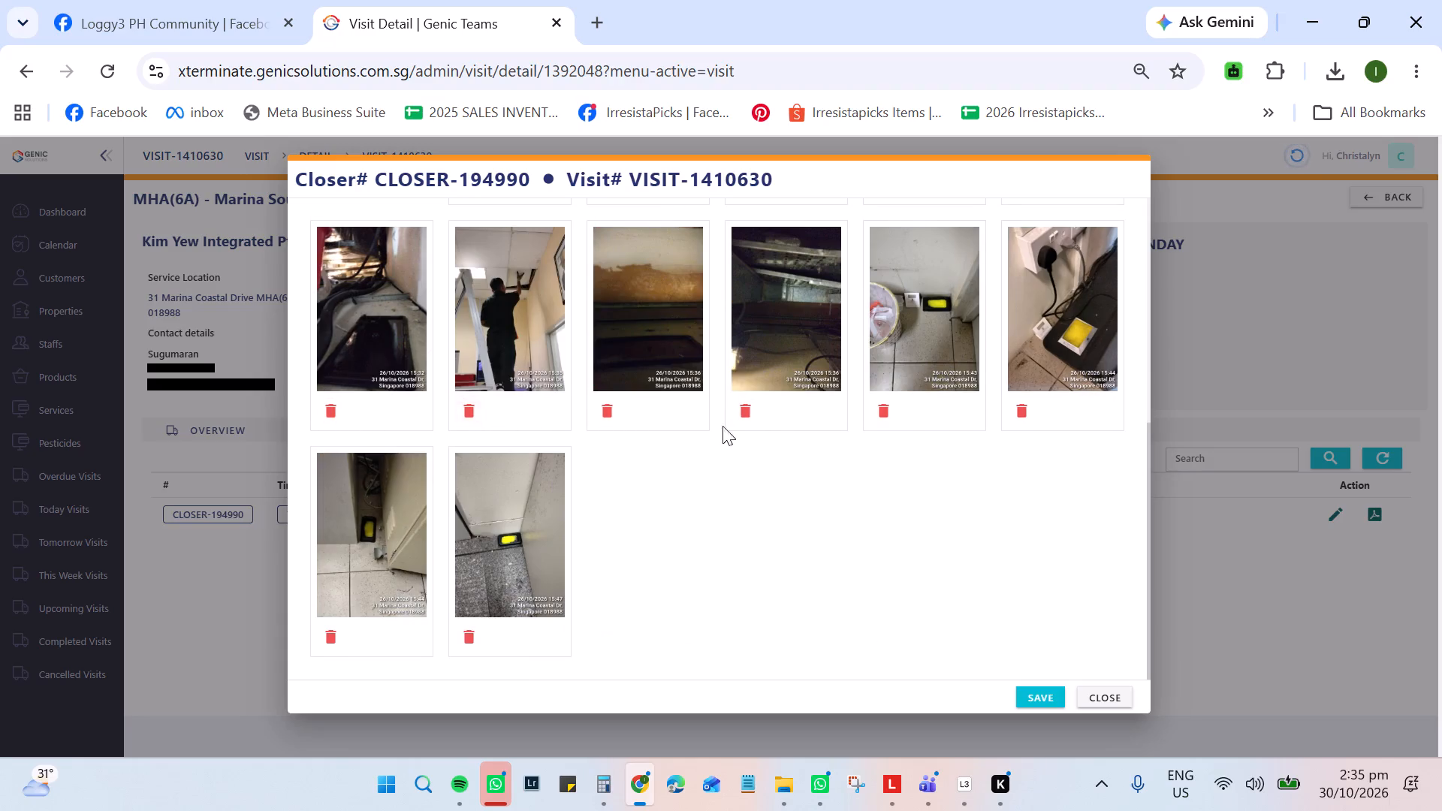
Delete the brown-stained surface, dark void, ceiling inspection, office chair and desk treatment photos from the attachments.
{"action": "left_click", "coordinate": [599, 411]}
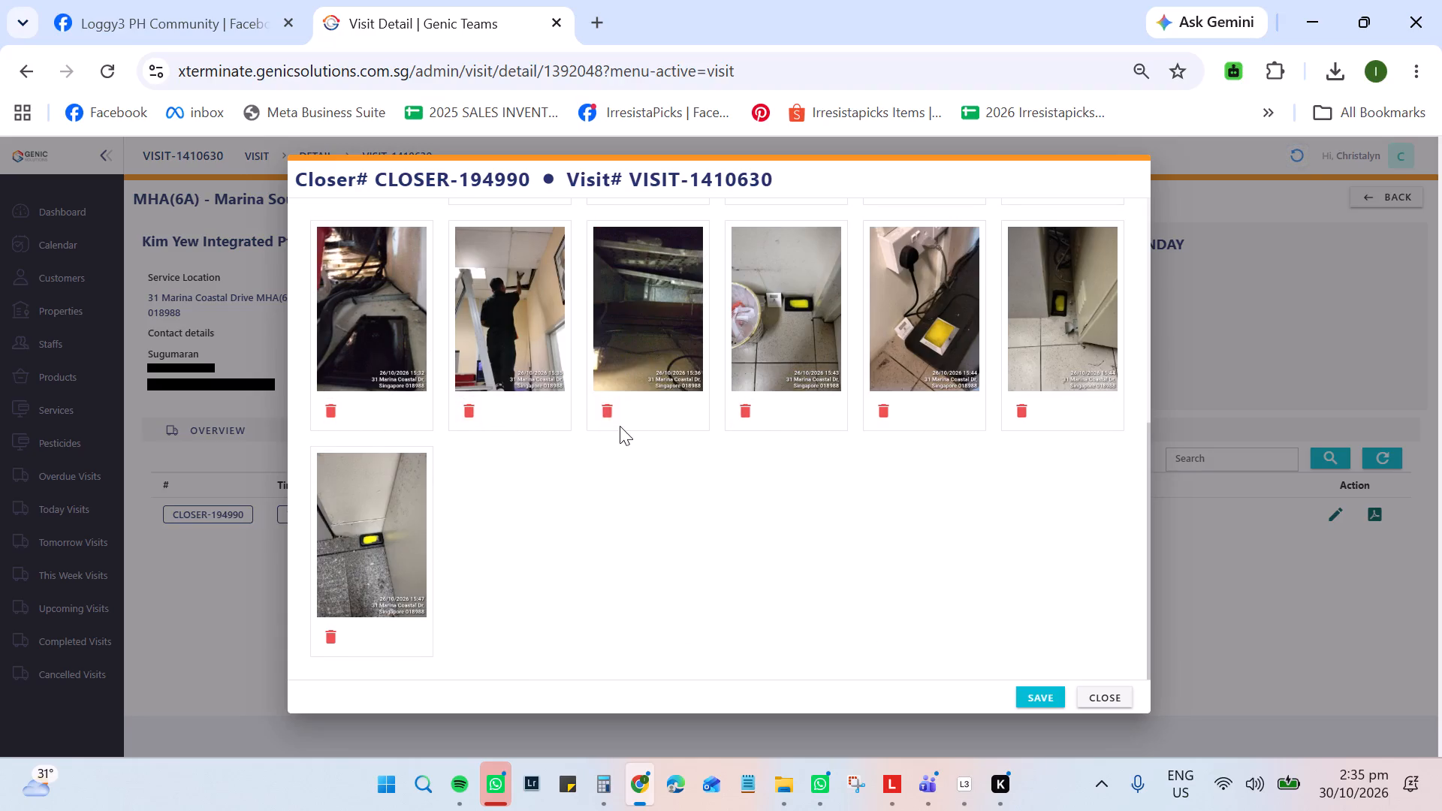
{"action": "left_click", "coordinate": [608, 409]}
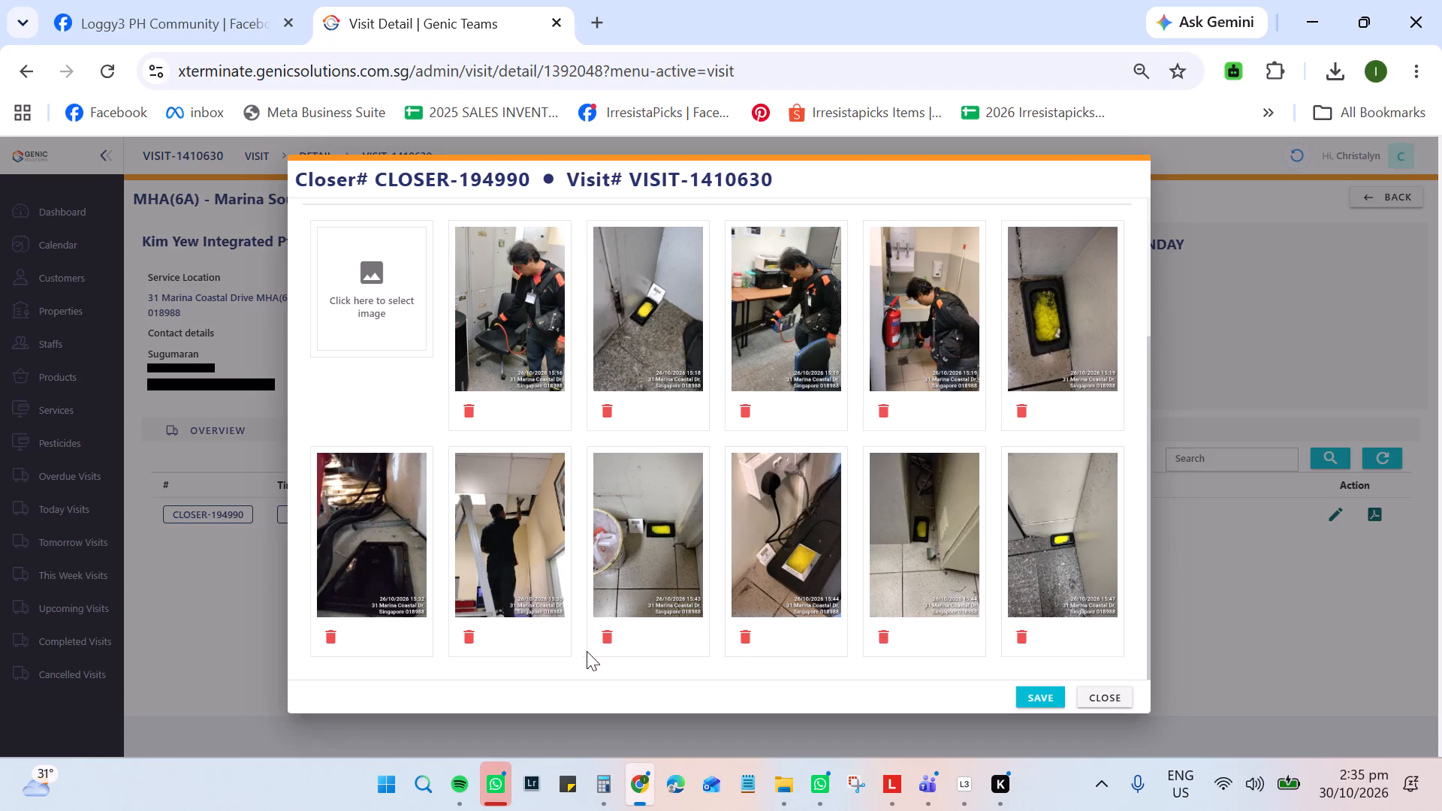
{"action": "left_click", "coordinate": [467, 629]}
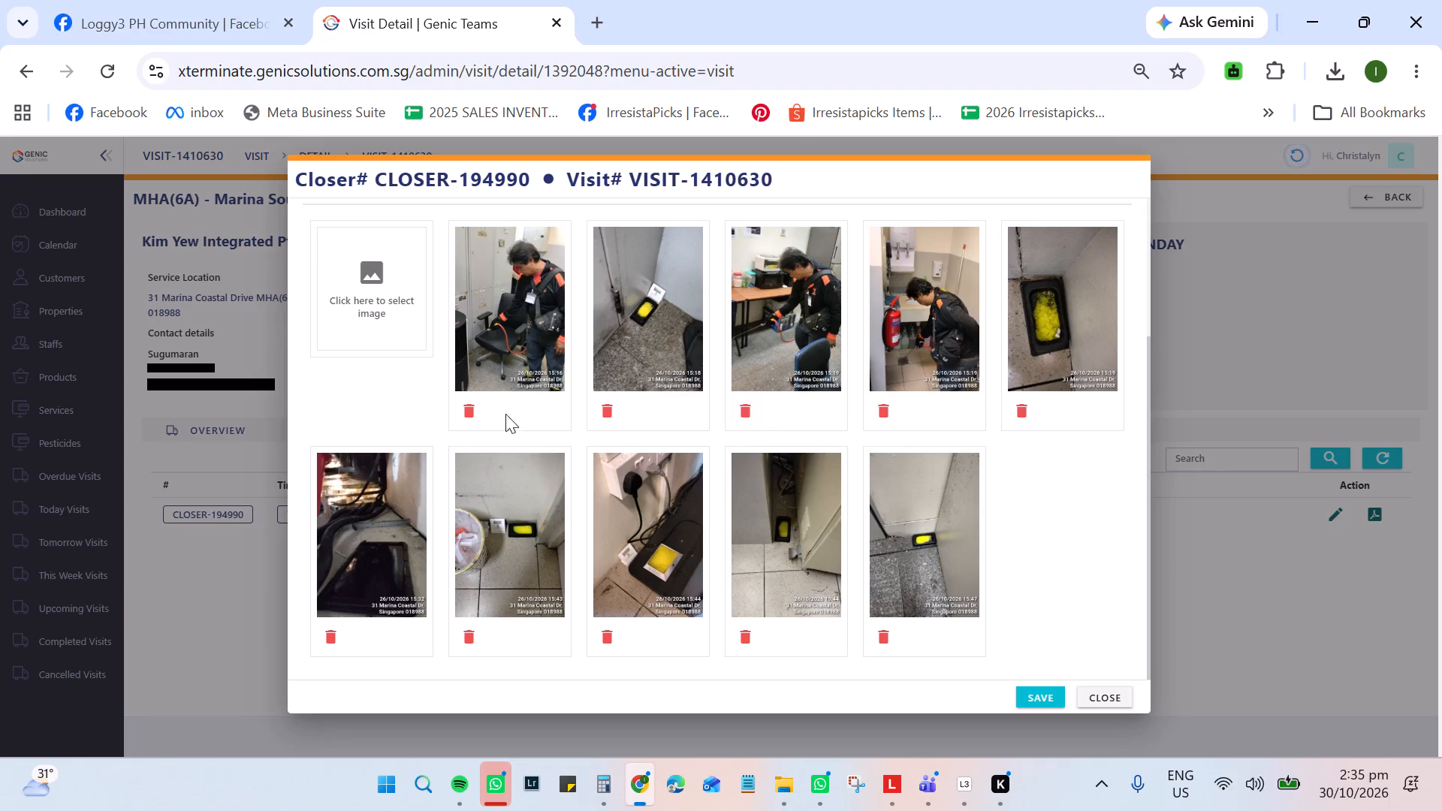
{"action": "left_click", "coordinate": [472, 415]}
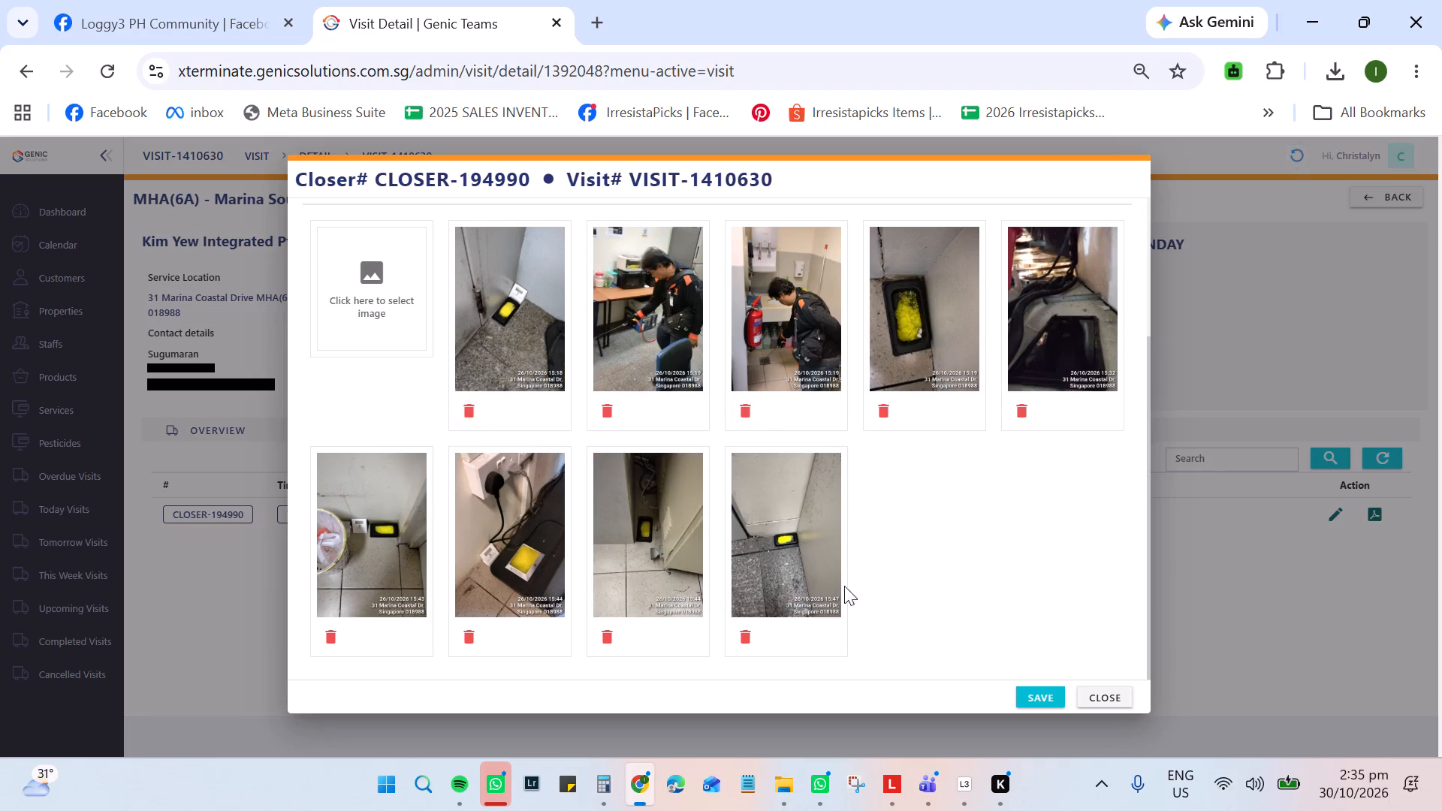
{"action": "left_click", "coordinate": [613, 411]}
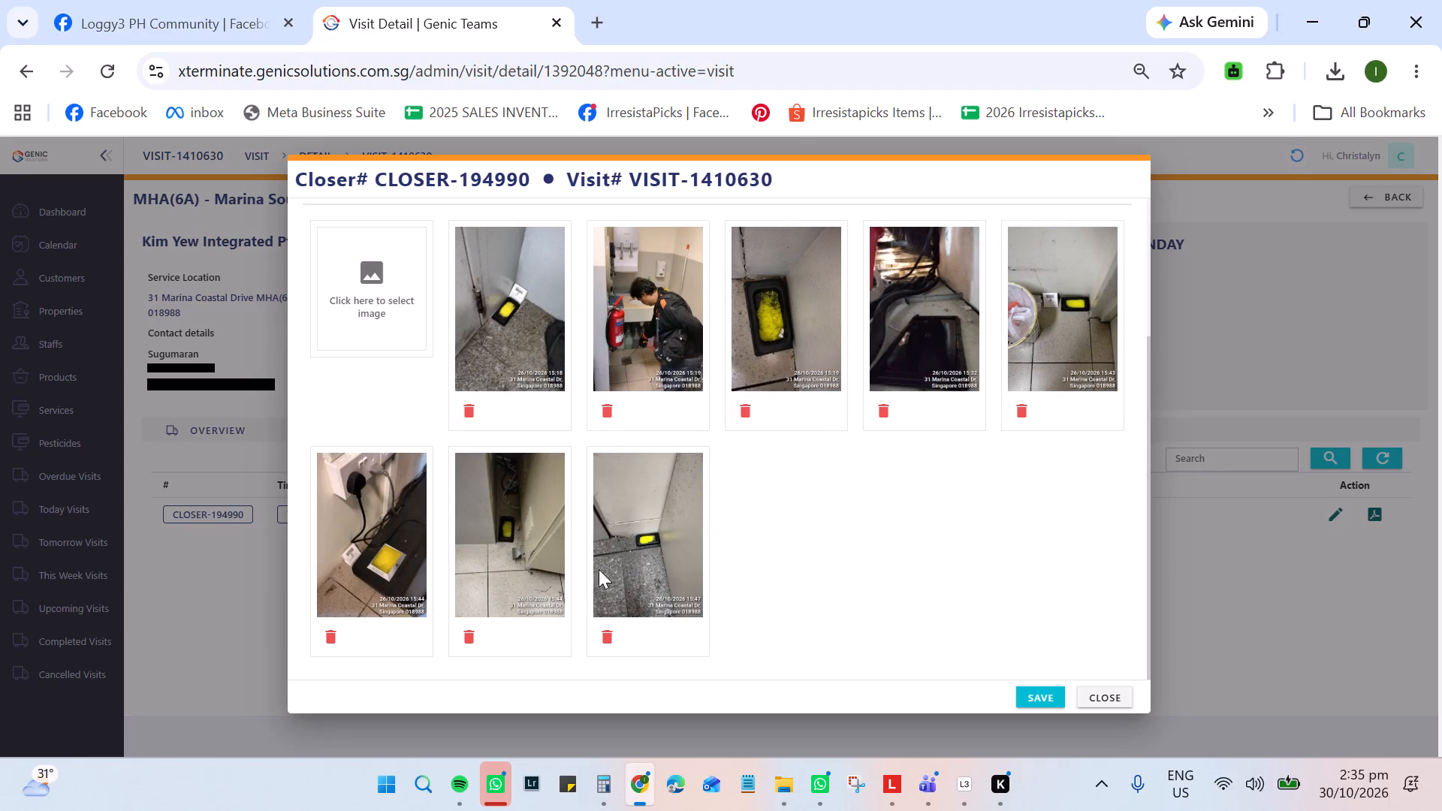
Enter 'Service done' as the closer's detail and save the closer.
{"action": "scroll", "coordinate": [702, 595], "scroll_direction": "up", "scroll_amount": 4}
{"action": "left_click", "coordinate": [560, 273]}
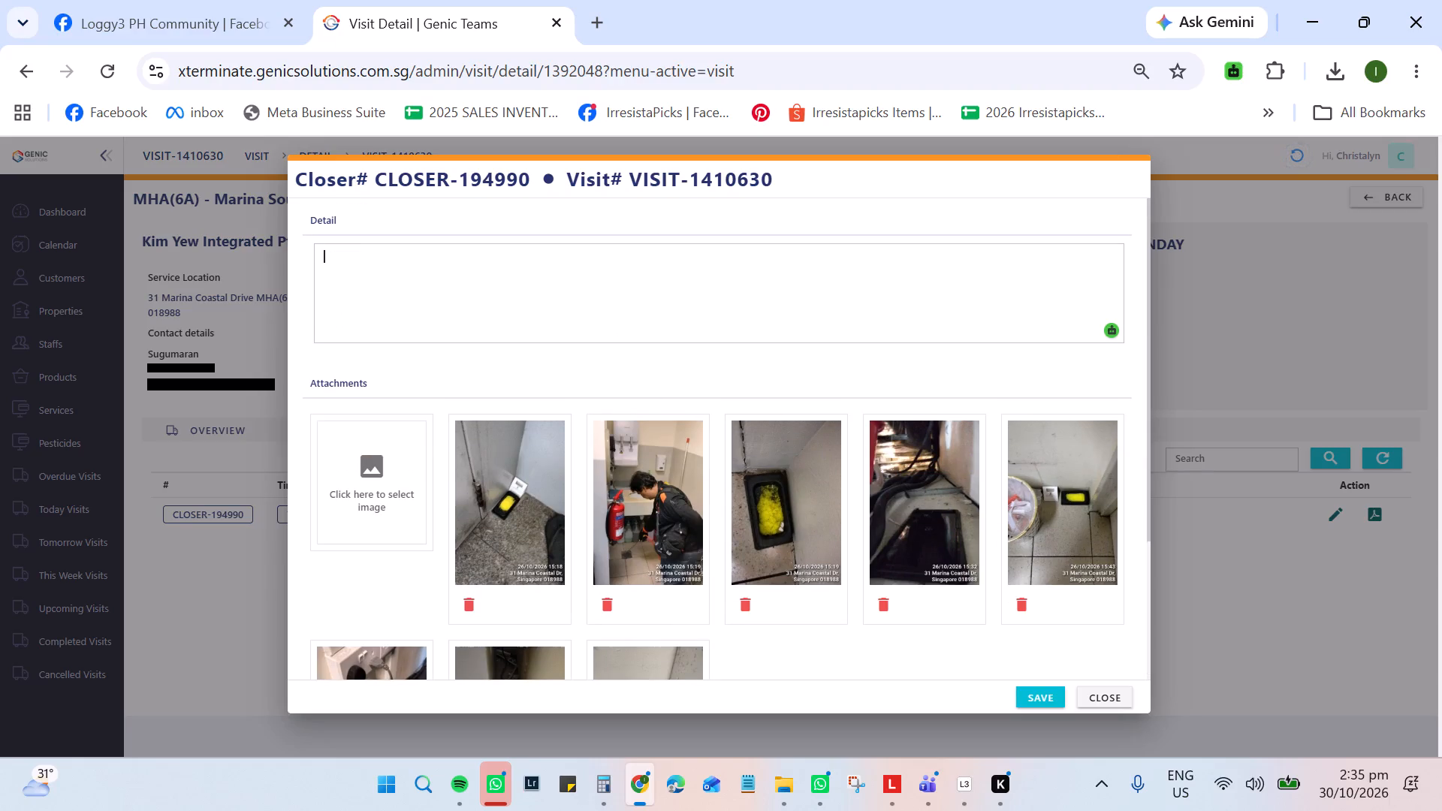
{"action": "type", "text": "Service done"}
{"action": "left_click", "coordinate": [1030, 701]}
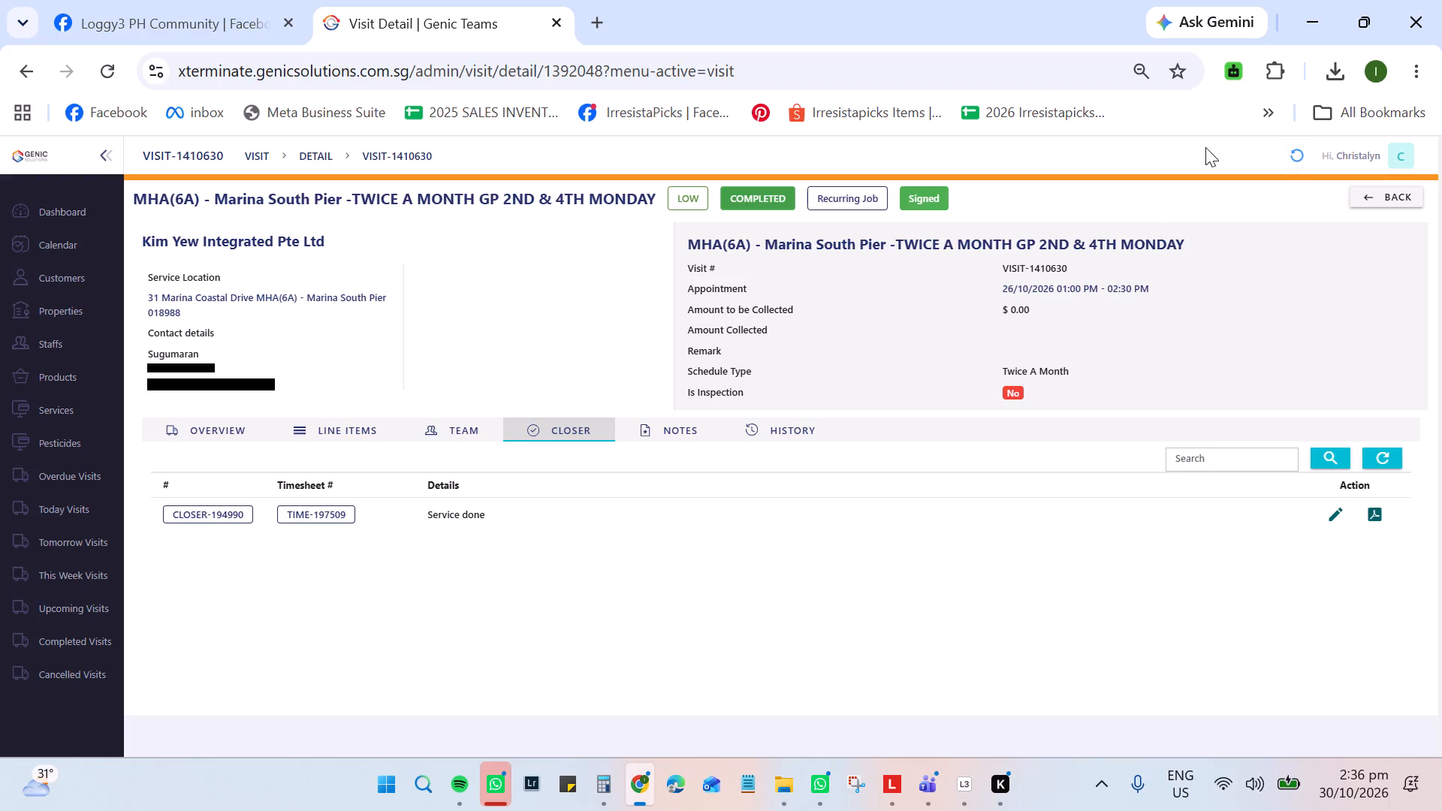
Copy the 'Marina South Pier -TWICE A MONTH GP' part of the visit title.
{"action": "left_click_drag", "start_coordinate": [1035, 243], "coordinate": [762, 242]}
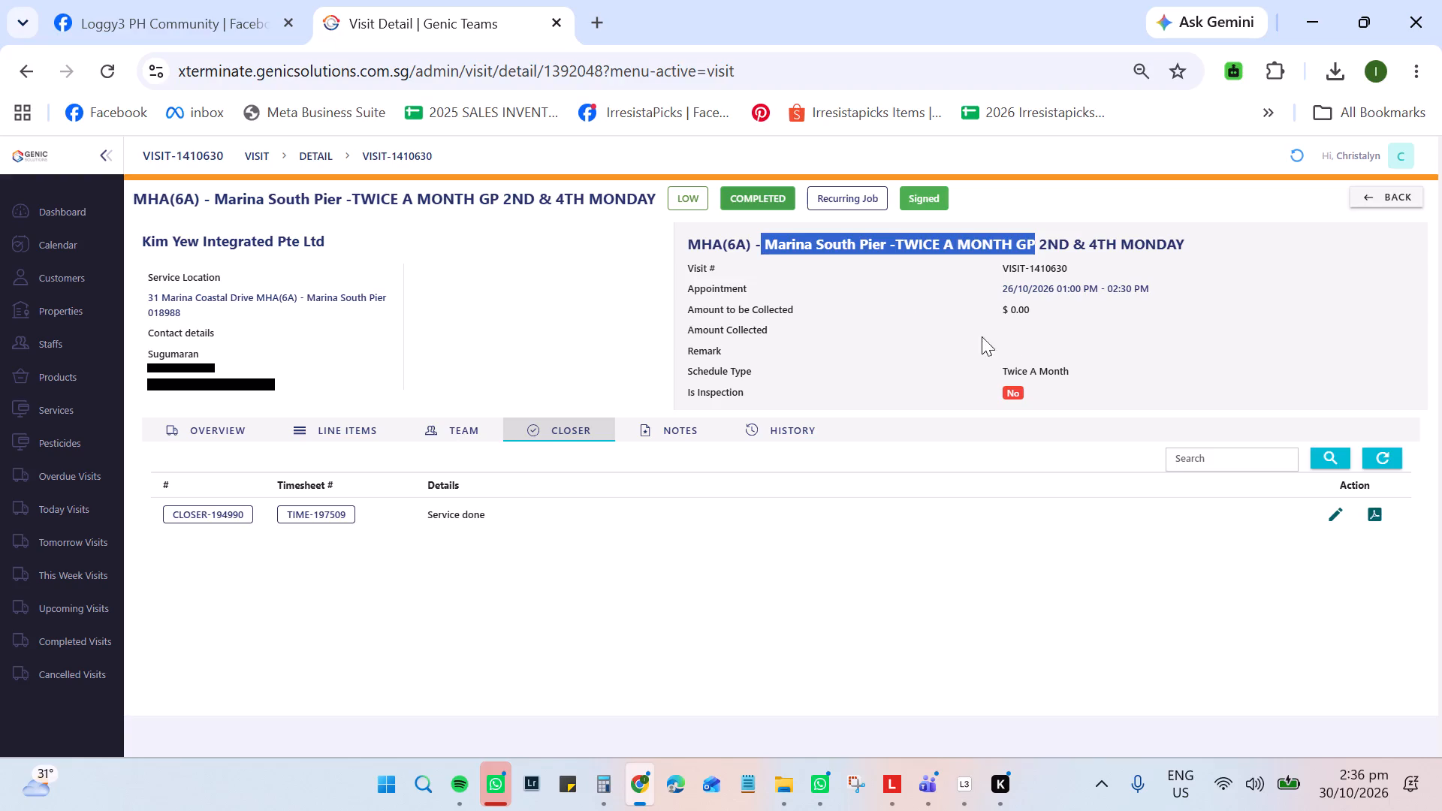
{"action": "key", "text": "ctrl+c"}
Reload the visit's closer list.
{"action": "left_click", "coordinate": [1382, 450]}
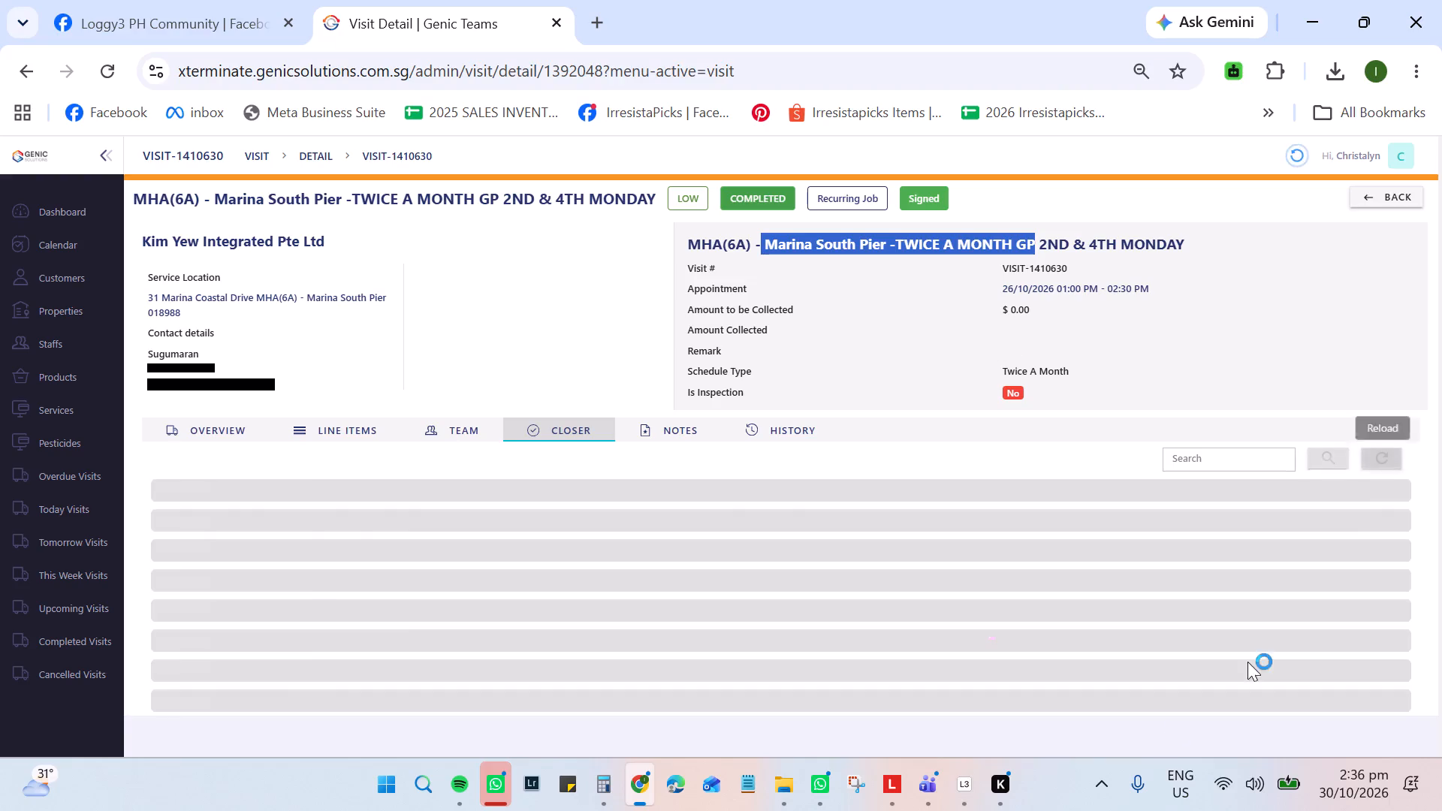
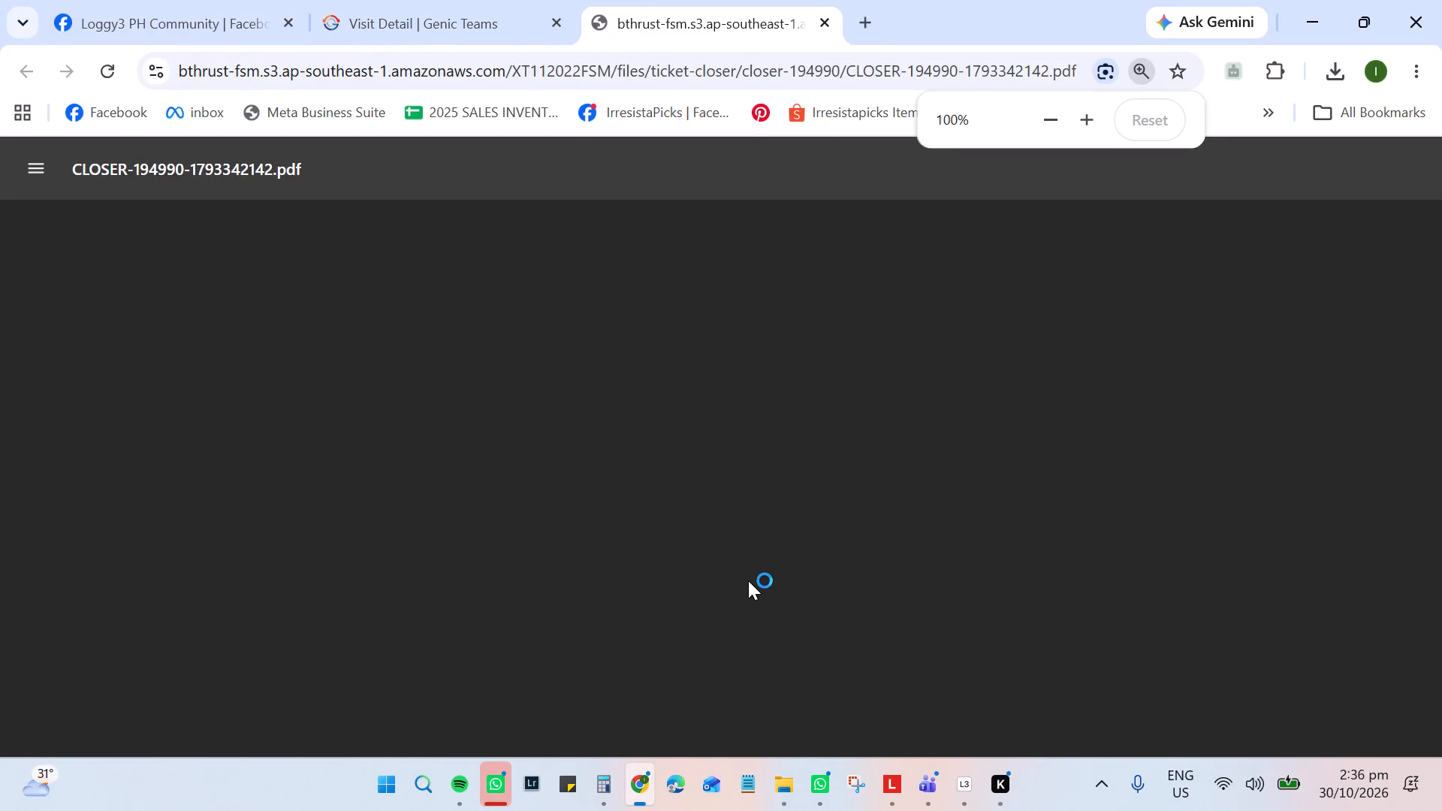
Review all pages of the Marina South Pier service report, checking the treatment photos, service details and remarks.
{"action": "scroll", "coordinate": [748, 580], "scroll_direction": "down", "scroll_amount": 2, "text": "ctrl"}
{"action": "scroll", "coordinate": [748, 580], "scroll_direction": "down", "scroll_amount": 9}
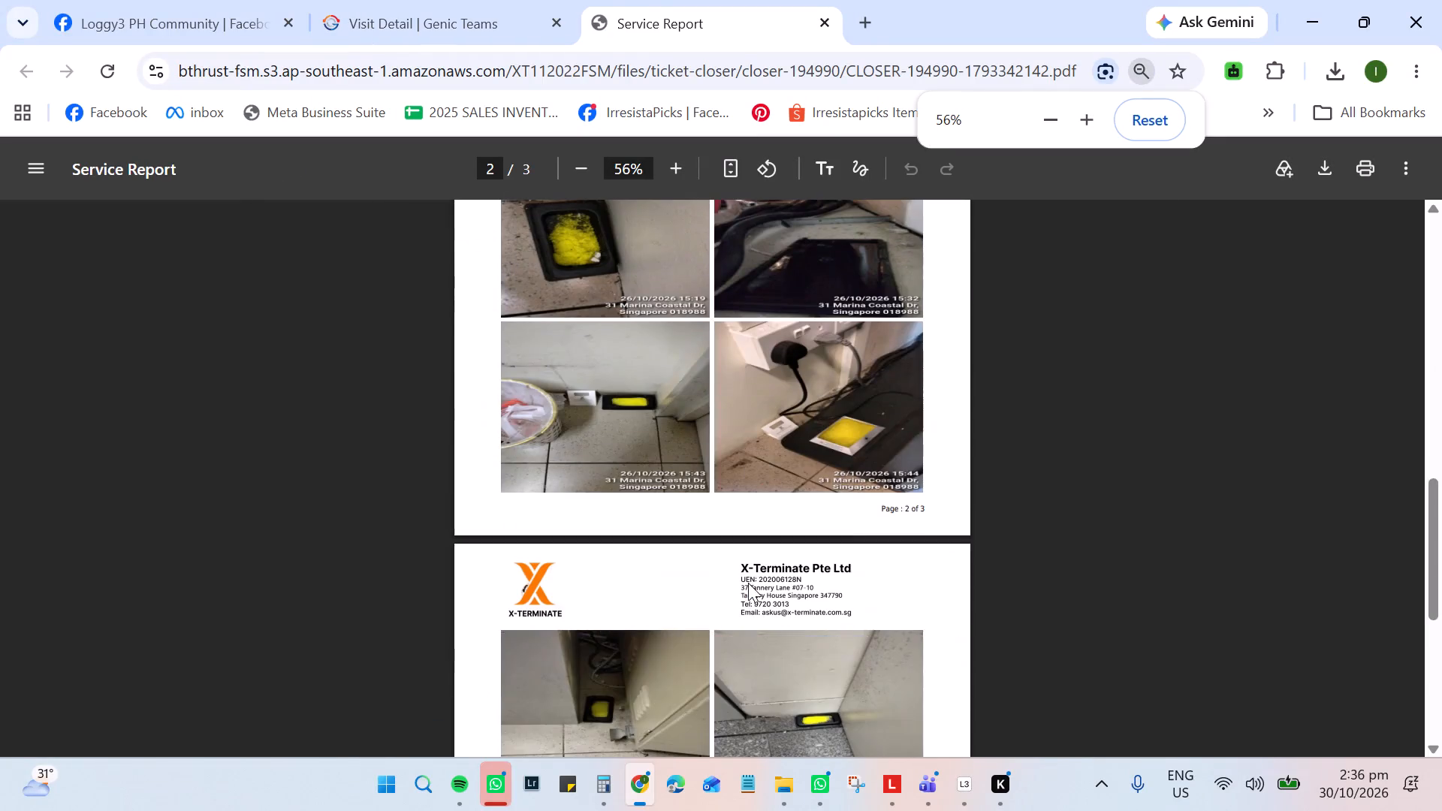
{"action": "scroll", "coordinate": [748, 583], "scroll_direction": "down", "scroll_amount": 3}
{"action": "scroll", "coordinate": [748, 583], "scroll_direction": "up", "scroll_amount": 2, "text": "ctrl"}
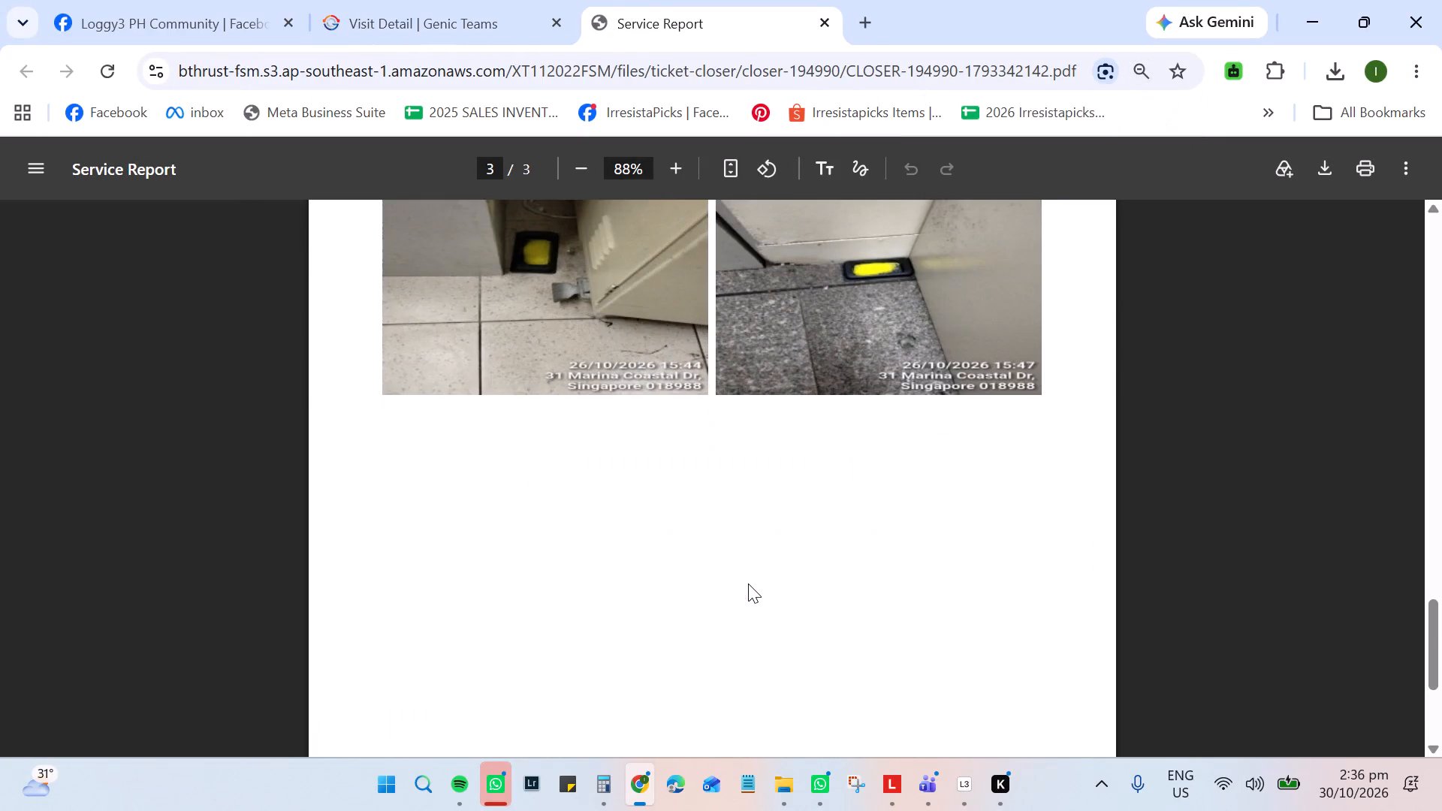
{"action": "scroll", "coordinate": [748, 583], "scroll_direction": "up", "scroll_amount": 5}
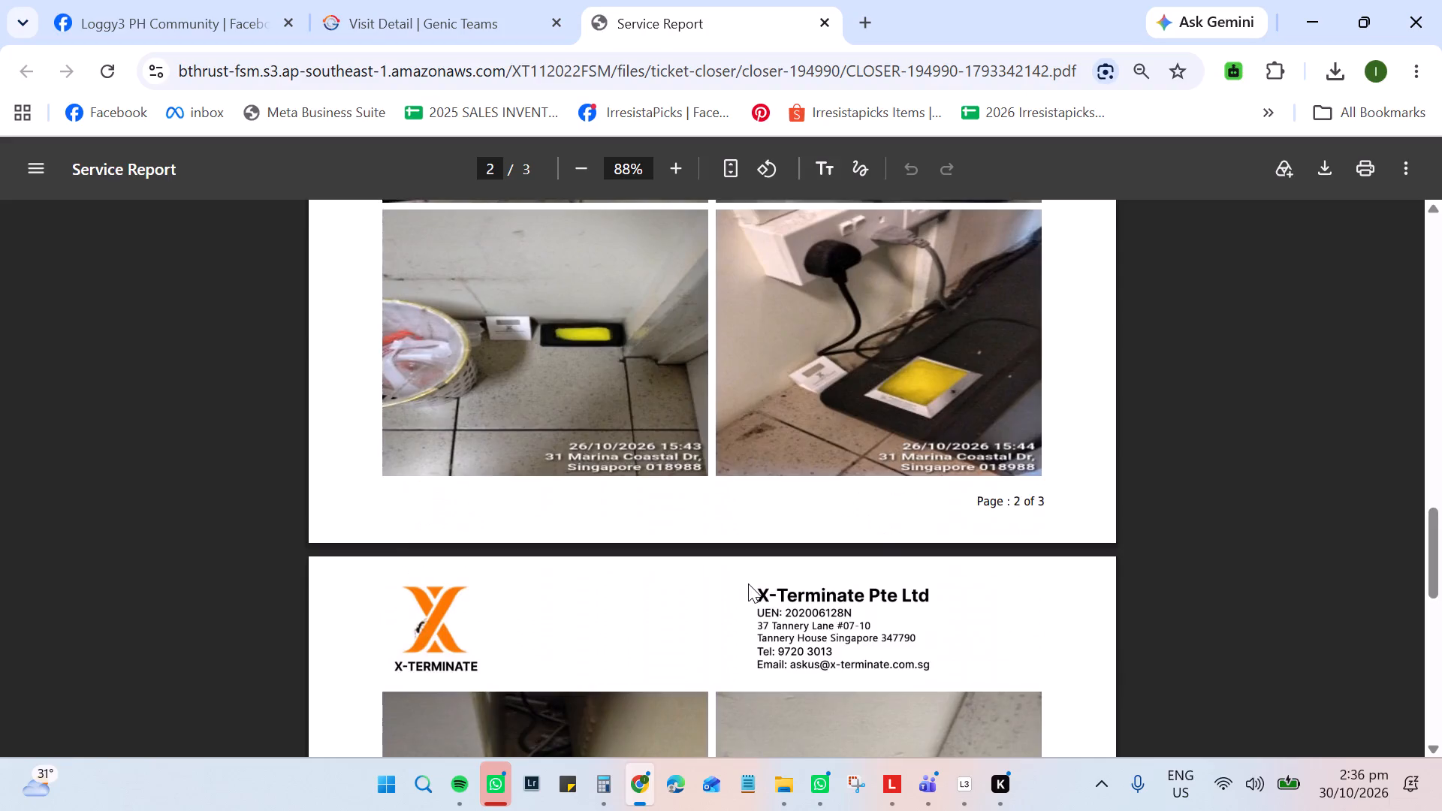
{"action": "scroll", "coordinate": [748, 583], "scroll_direction": "up", "scroll_amount": 5}
{"action": "scroll", "coordinate": [748, 584], "scroll_direction": "down", "scroll_amount": 1}
{"action": "scroll", "coordinate": [748, 584], "scroll_direction": "up", "scroll_amount": 1}
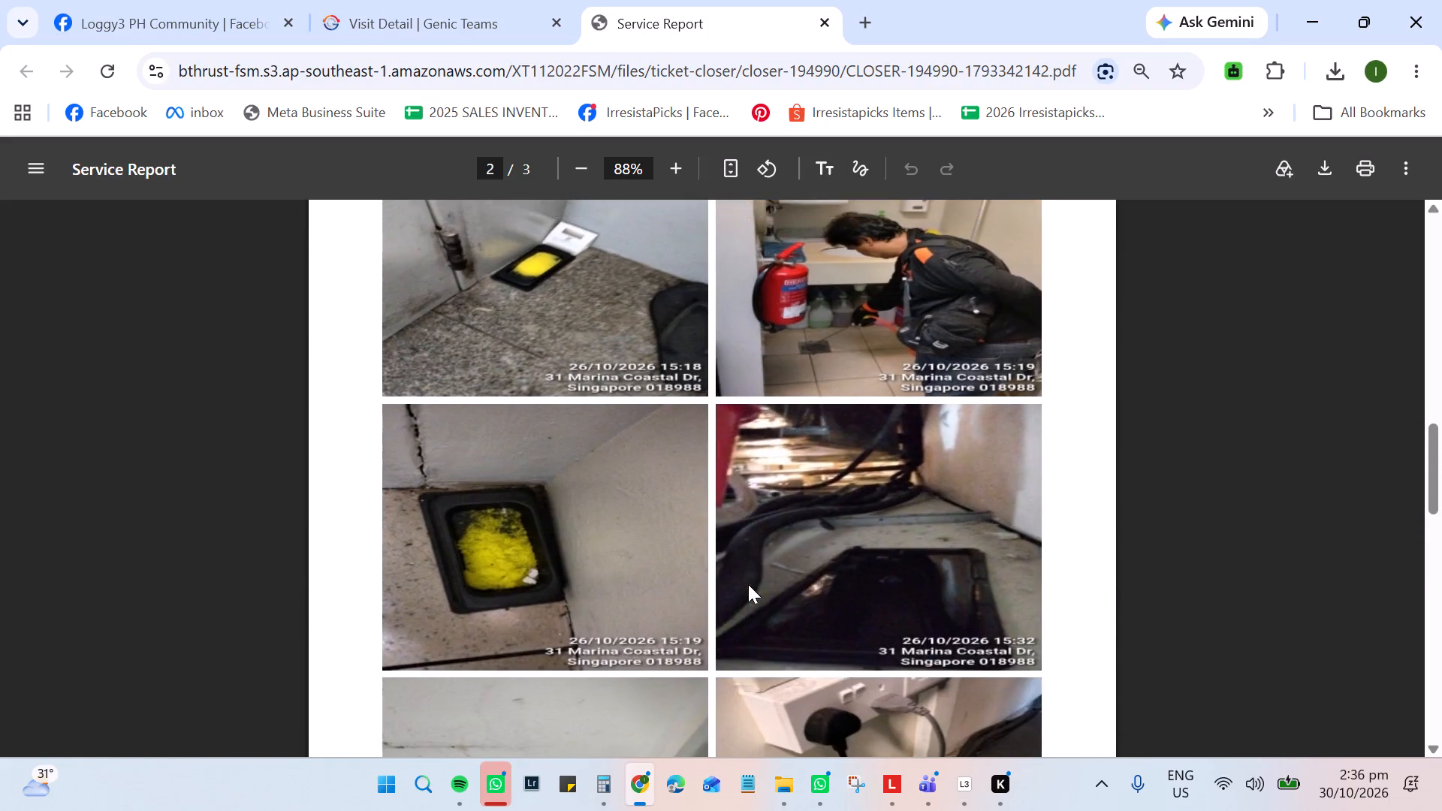
{"action": "scroll", "coordinate": [748, 584], "scroll_direction": "up", "scroll_amount": 13}
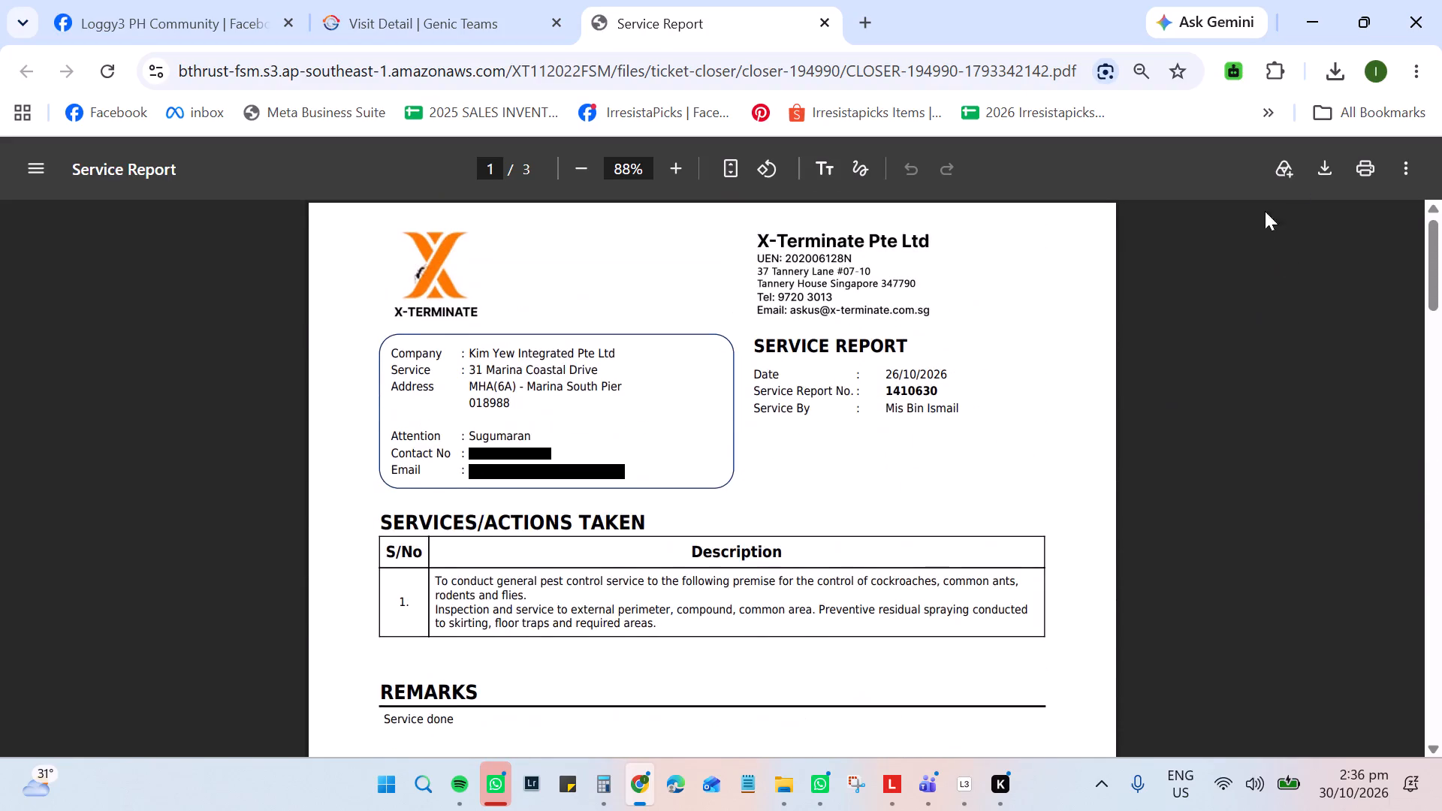
Download the service report into the '4th Marina South Pier' folder as '26-10-26 Marina South Pier -TWICE A MONTH GP'.
{"action": "left_click", "coordinate": [1323, 170]}
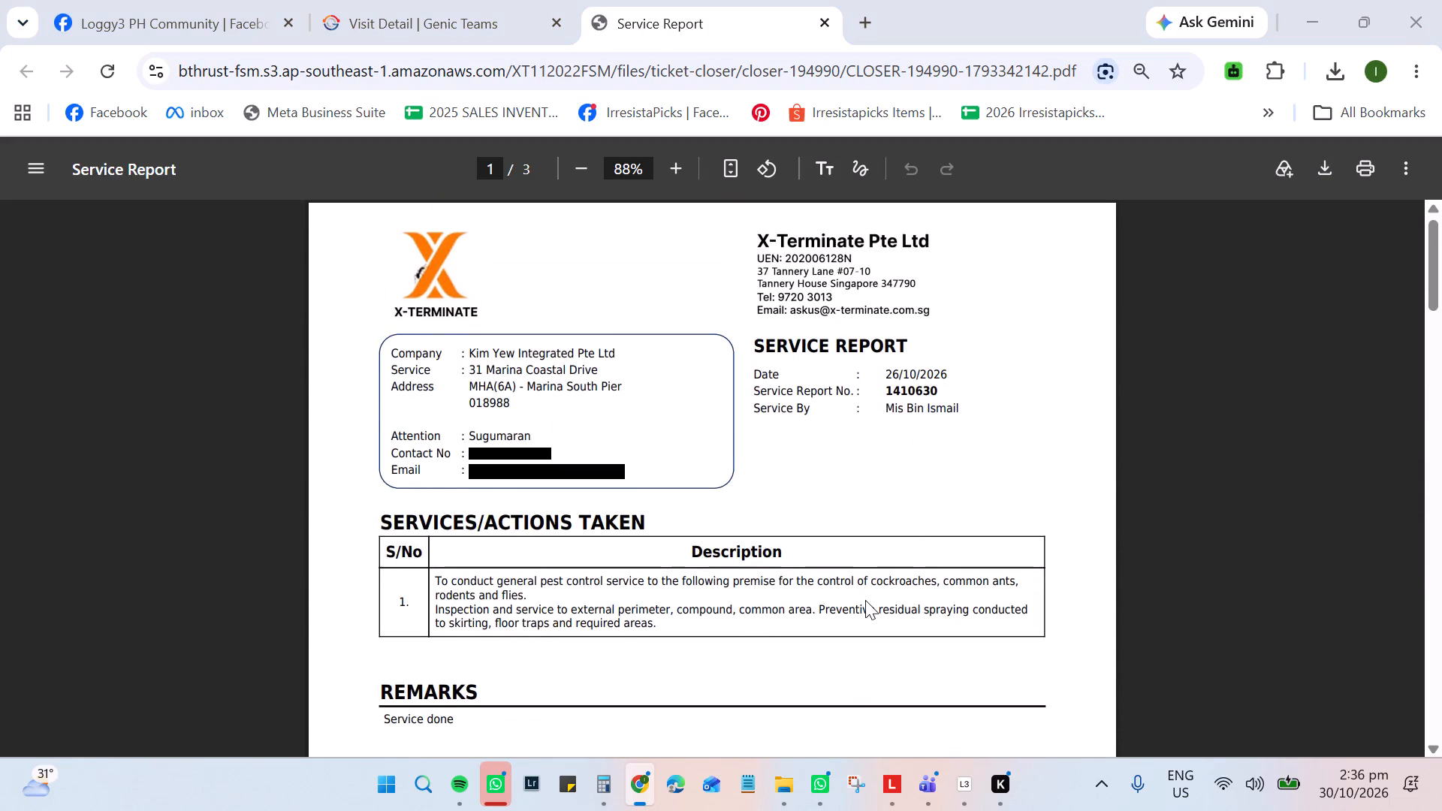
{"action": "key", "text": "ctrl+v"}
{"action": "key", "text": "ctrl+Left"}
{"action": "key", "text": "ctrl+Left"}
{"action": "key", "text": "ctrl+Left"}
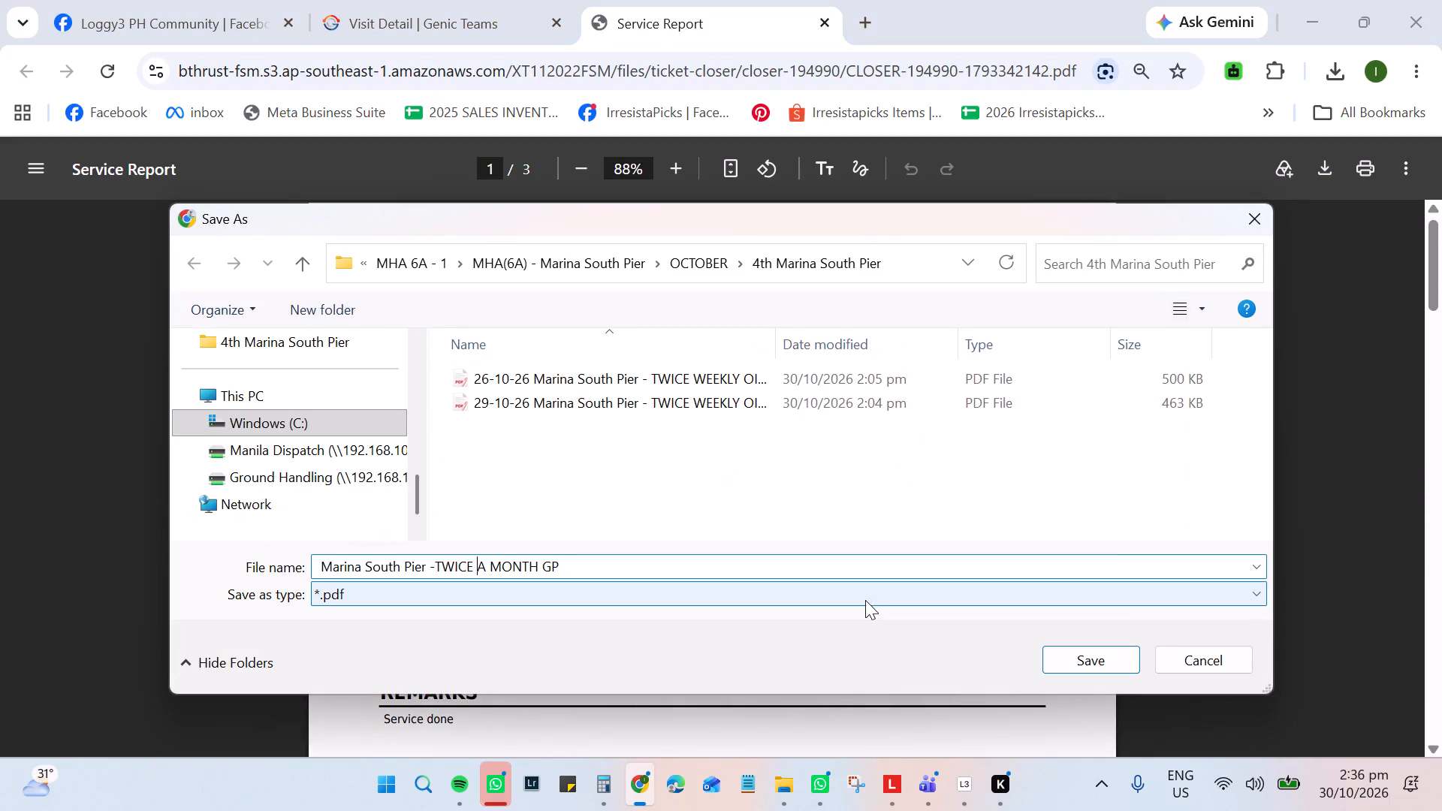
{"action": "key", "text": "ctrl+Left"}
{"action": "key", "text": "ctrl+Left"}
{"action": "key", "text": "ctrl+Left"}
{"action": "key", "text": "ctrl+Left"}
{"action": "key", "text": "ctrl+Left"}
{"action": "key", "text": "ctrl+Left"}
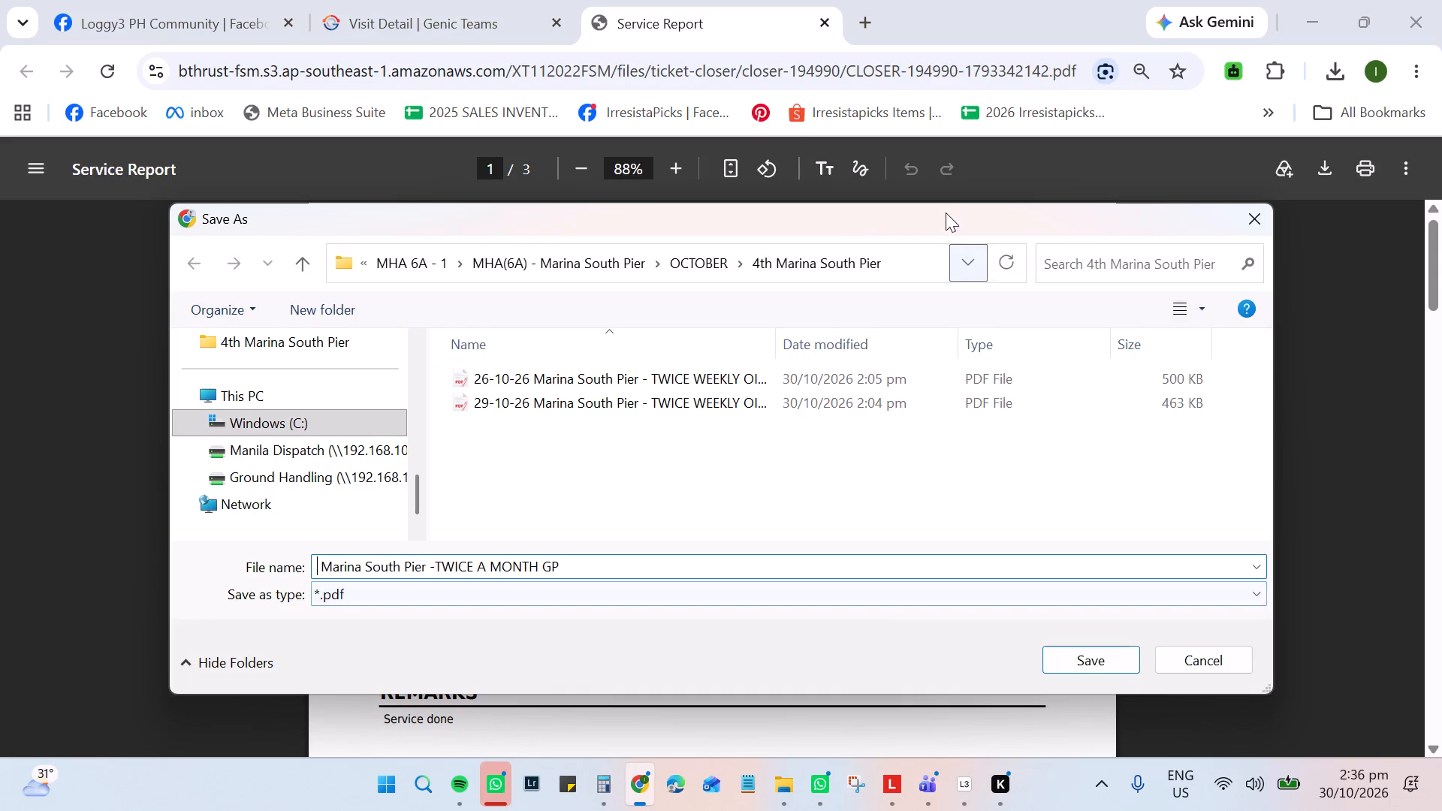
{"action": "left_click_drag", "start_coordinate": [943, 213], "coordinate": [951, 331]}
{"action": "type", "text": "26-10-26"}
{"action": "key", "text": "space"}
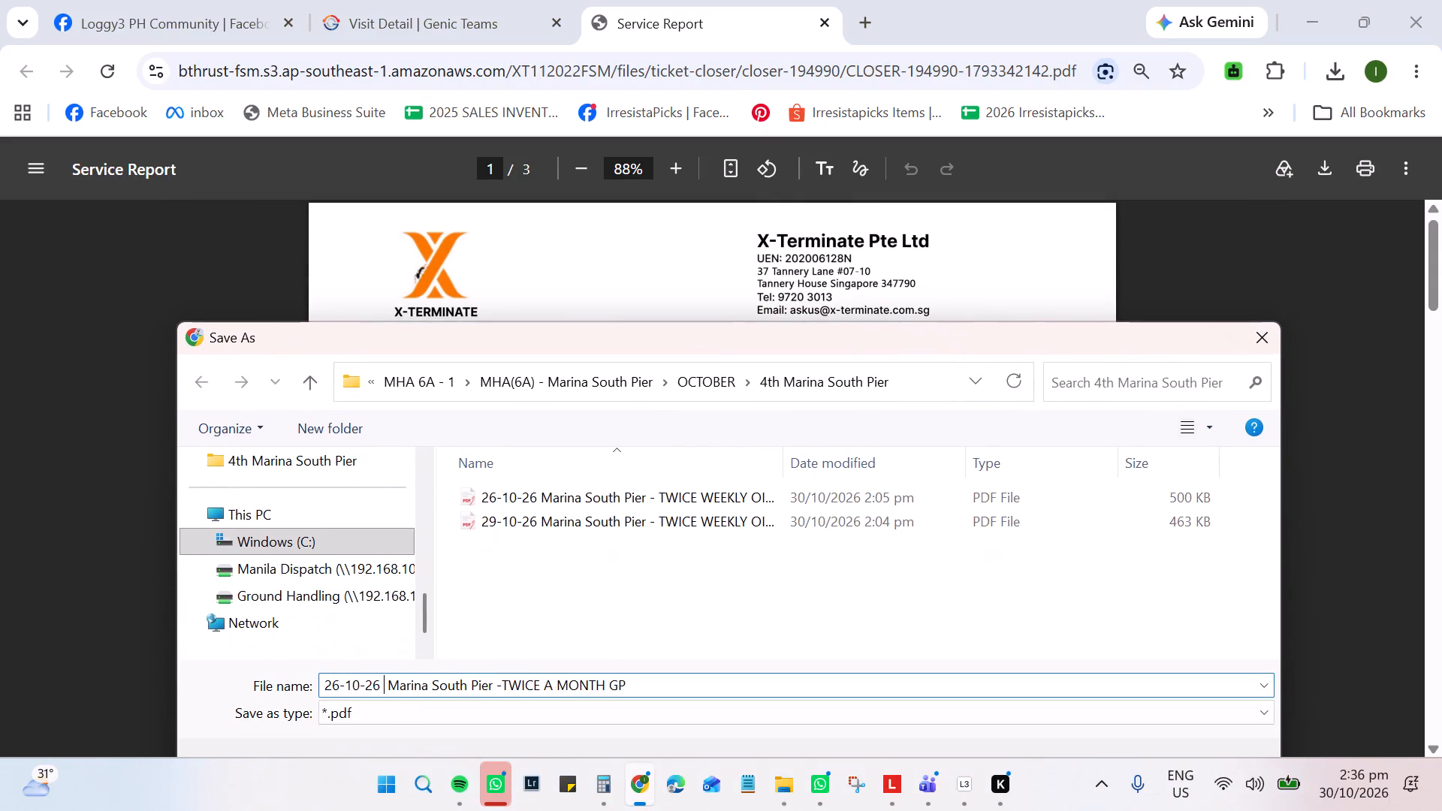
{"action": "key", "text": "BackSpace"}
{"action": "key", "text": "Return"}
{"action": "left_click", "coordinate": [951, 330]}
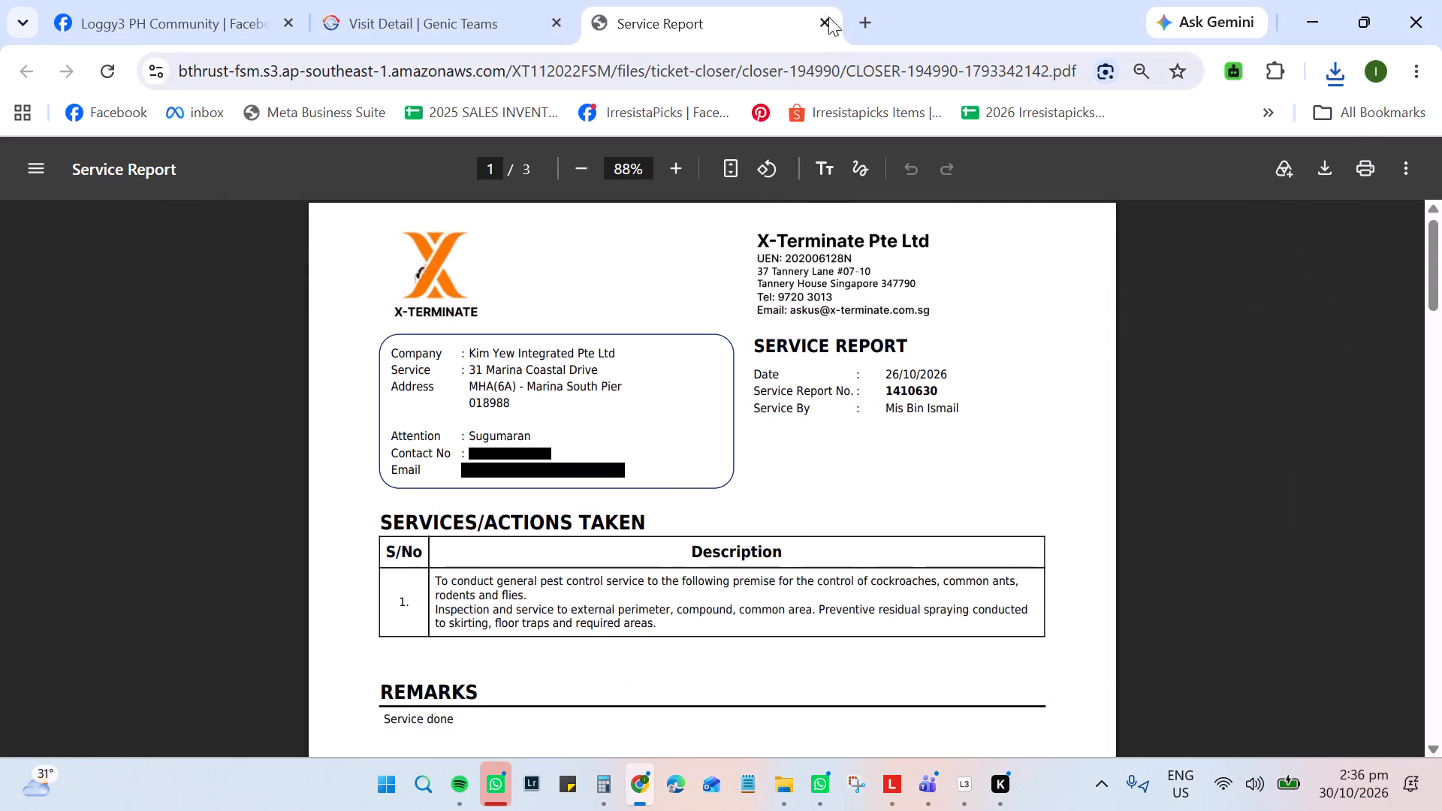
Close the service report and return from the visit detail to the visit list.
{"action": "left_click", "coordinate": [828, 15]}
{"action": "left_click", "coordinate": [484, 9]}
{"action": "left_click", "coordinate": [34, 75]}
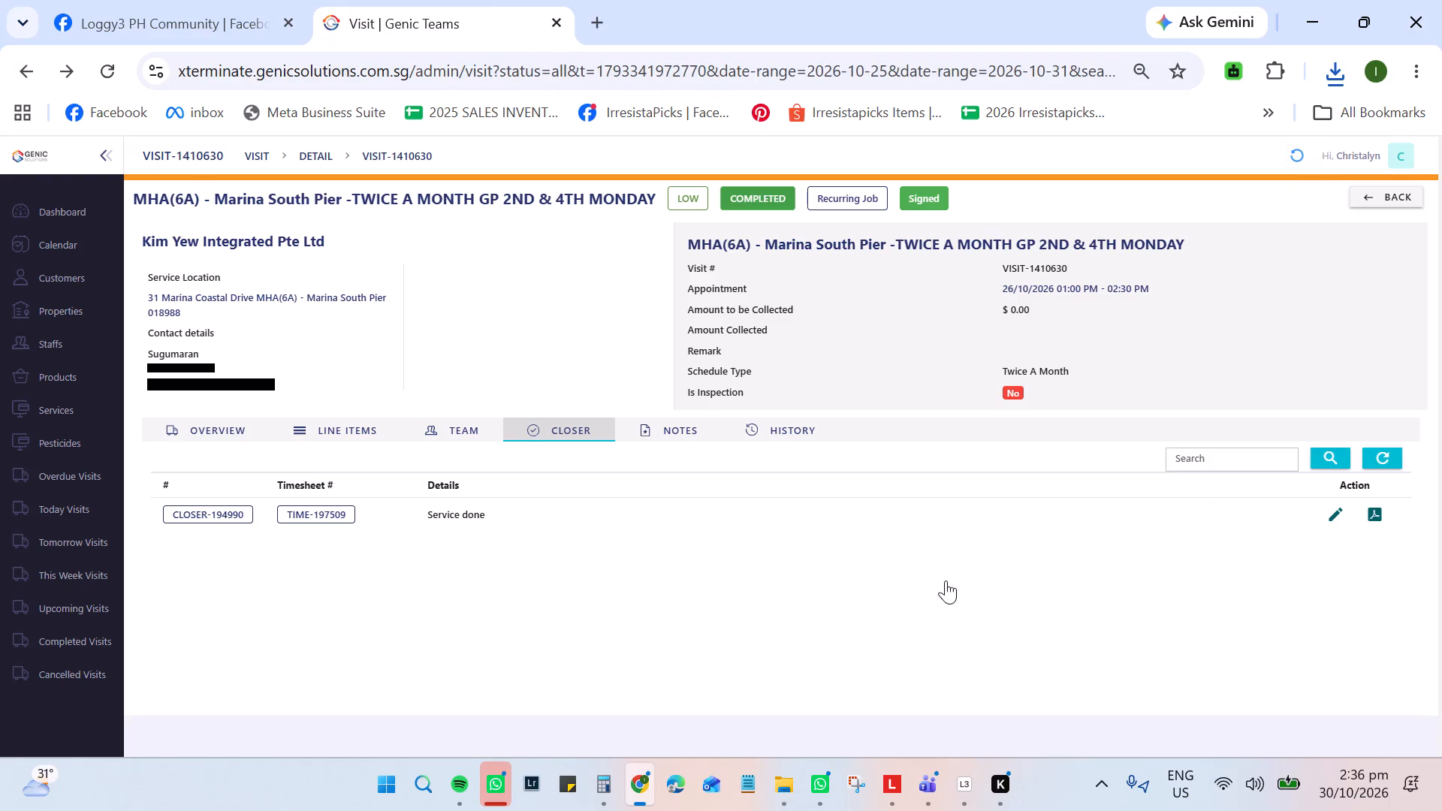
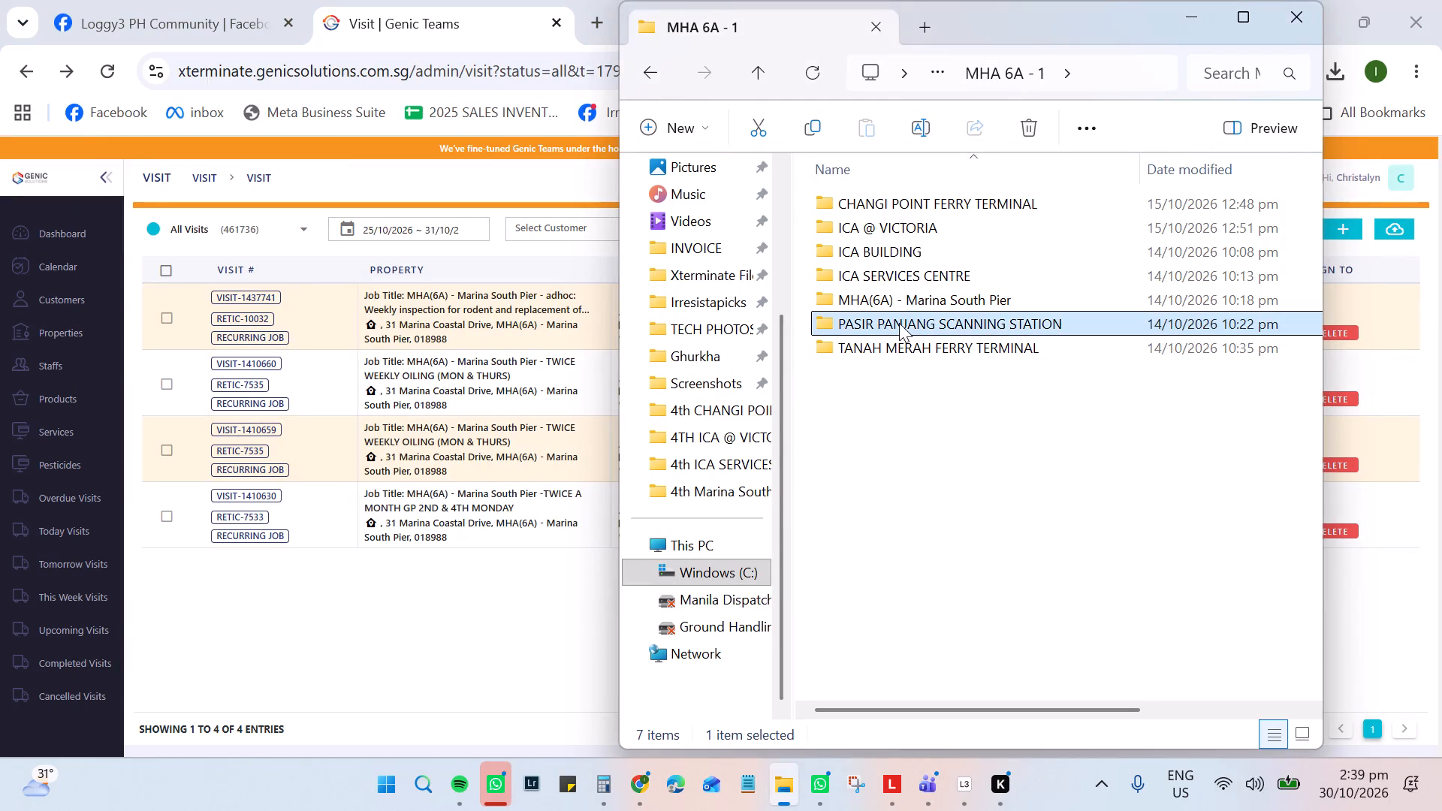
Create a new folder inside the OCTOBER folder of PASIR PANJANG SCANNING STATION.
{"action": "left_click", "coordinate": [1078, 168]}
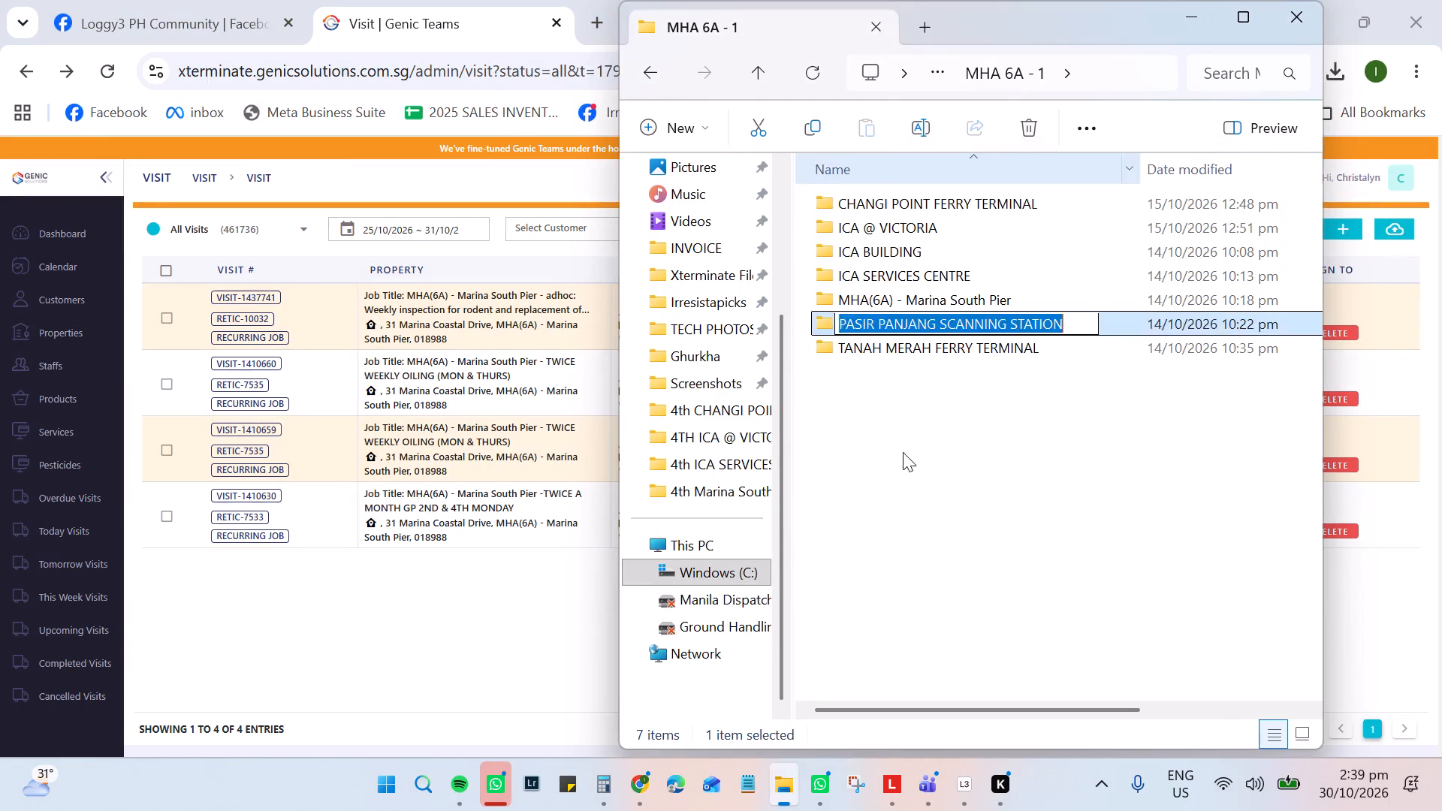
{"action": "left_click", "coordinate": [902, 454]}
{"action": "double_click", "coordinate": [888, 324]}
{"action": "left_click", "coordinate": [888, 308]}
{"action": "left_click", "coordinate": [873, 206]}
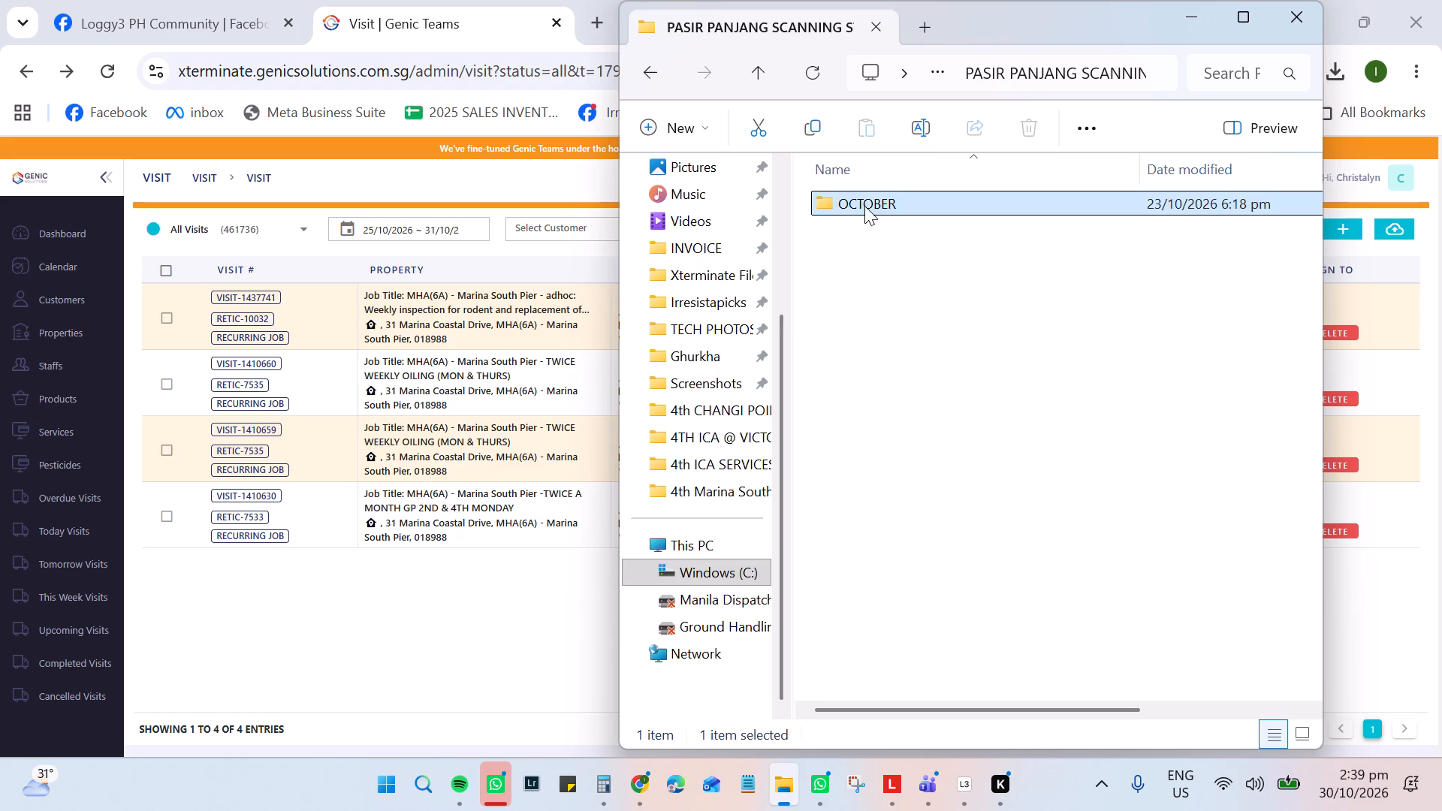
{"action": "left_click", "coordinate": [864, 206]}
{"action": "double_click", "coordinate": [976, 199]}
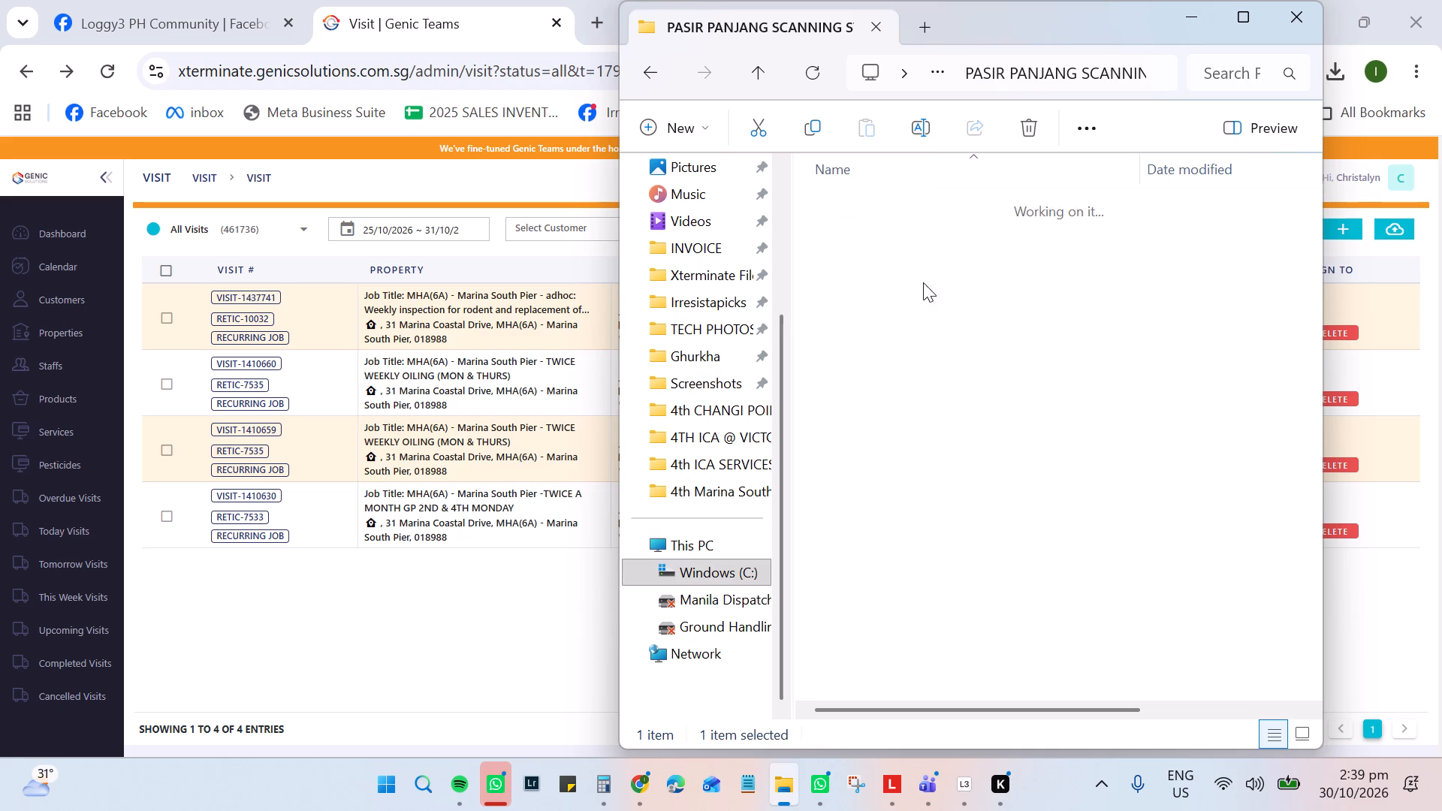
{"action": "left_click", "coordinate": [904, 334]}
{"action": "right_click", "coordinate": [904, 334]}
{"action": "left_click", "coordinate": [984, 475]}
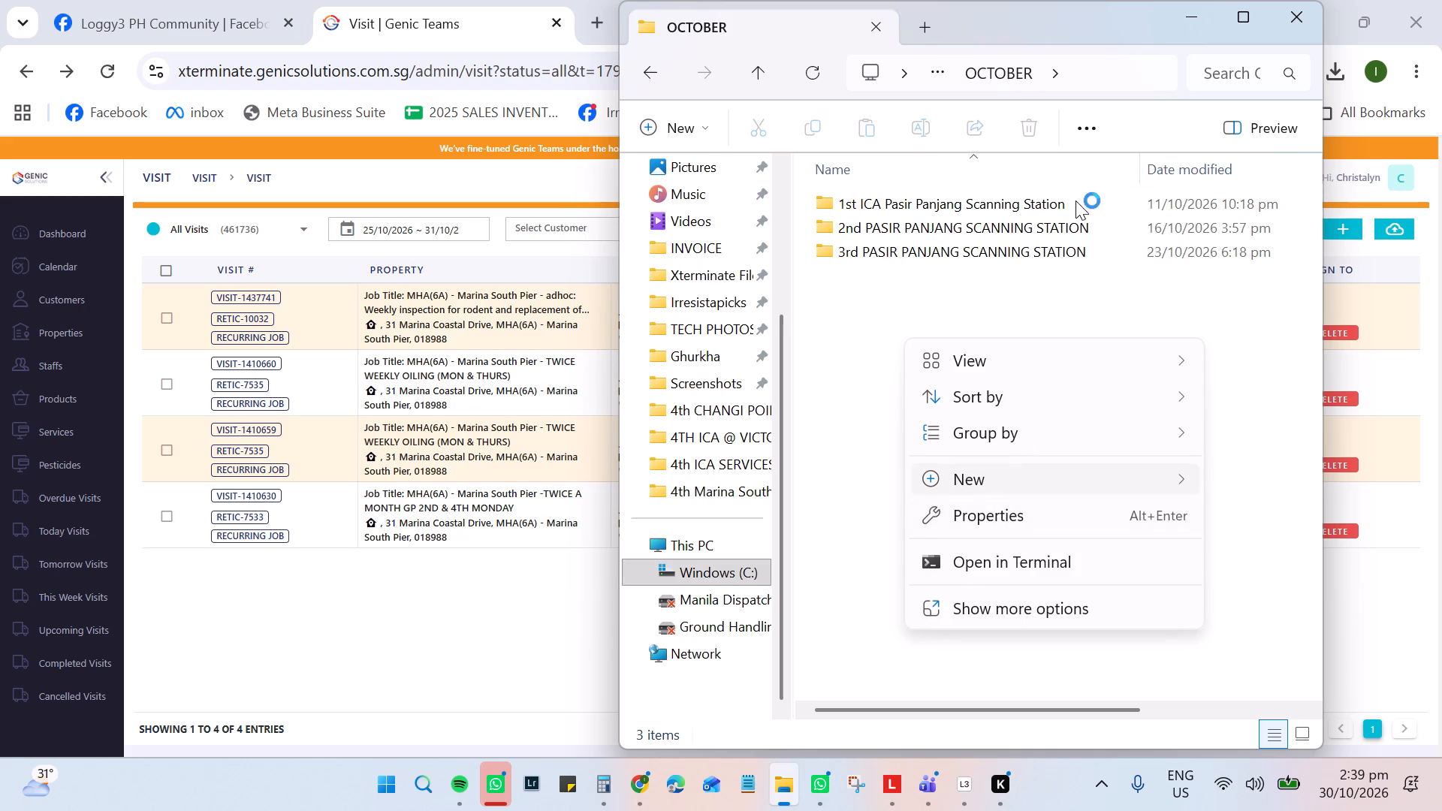
{"action": "left_click", "coordinate": [973, 478]}
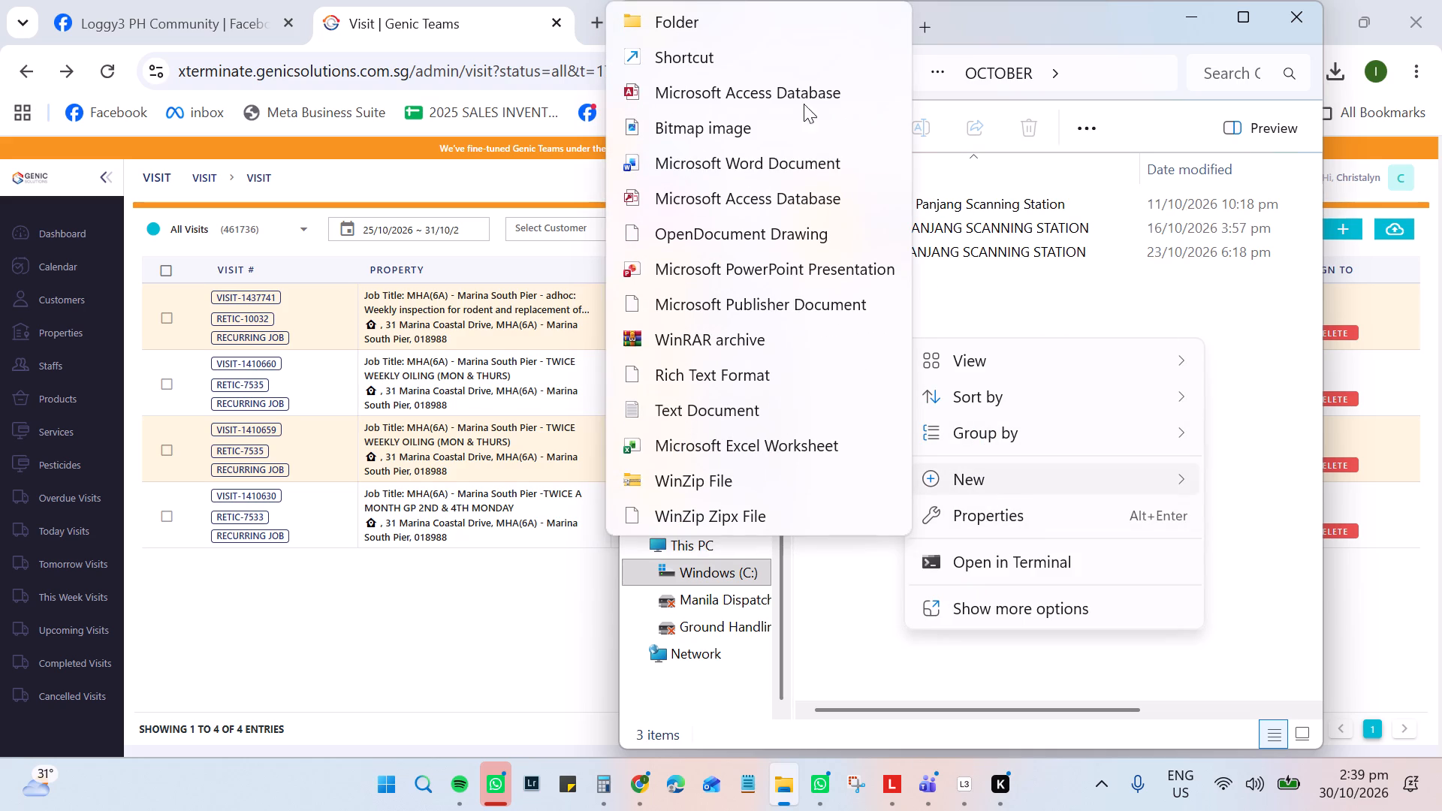
{"action": "left_click", "coordinate": [710, 11]}
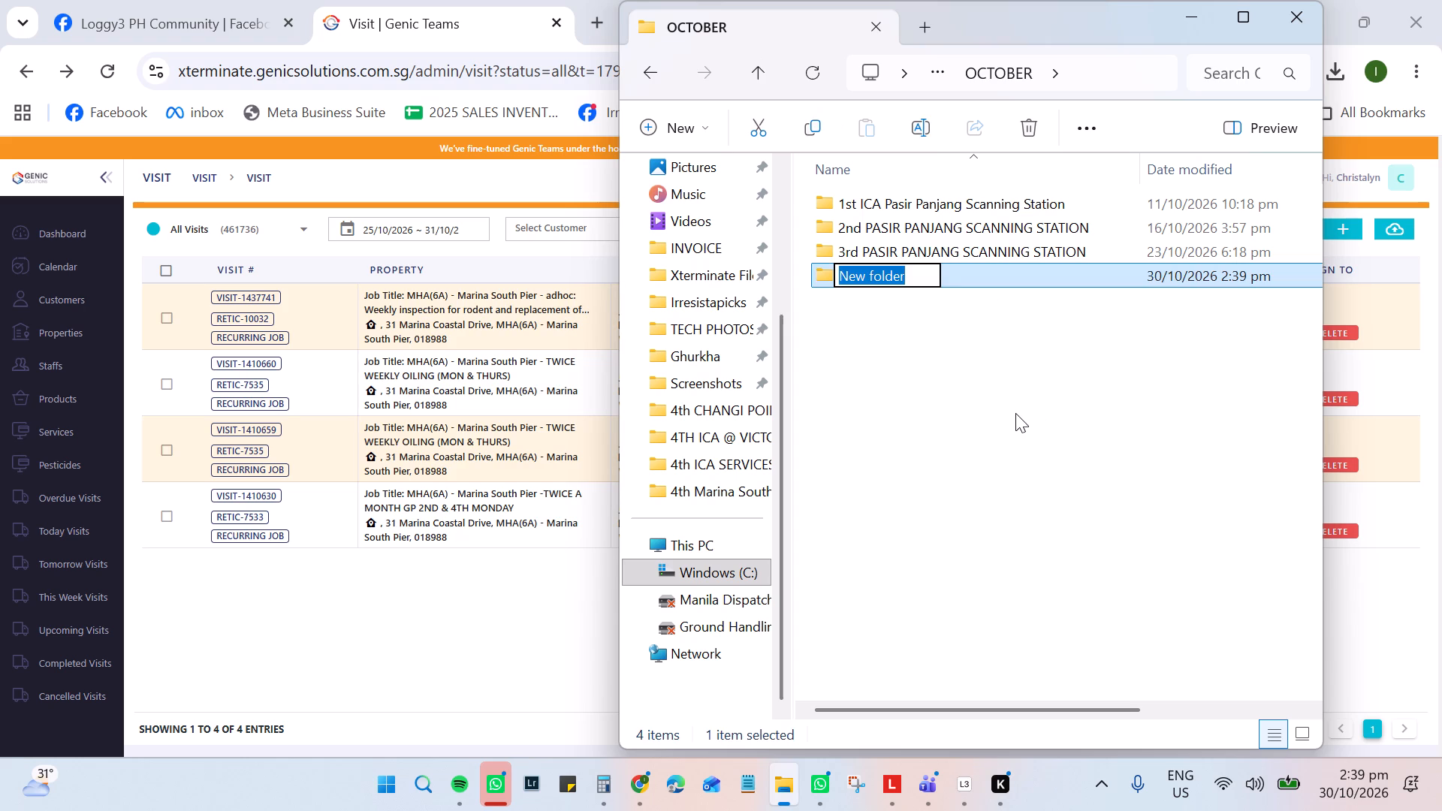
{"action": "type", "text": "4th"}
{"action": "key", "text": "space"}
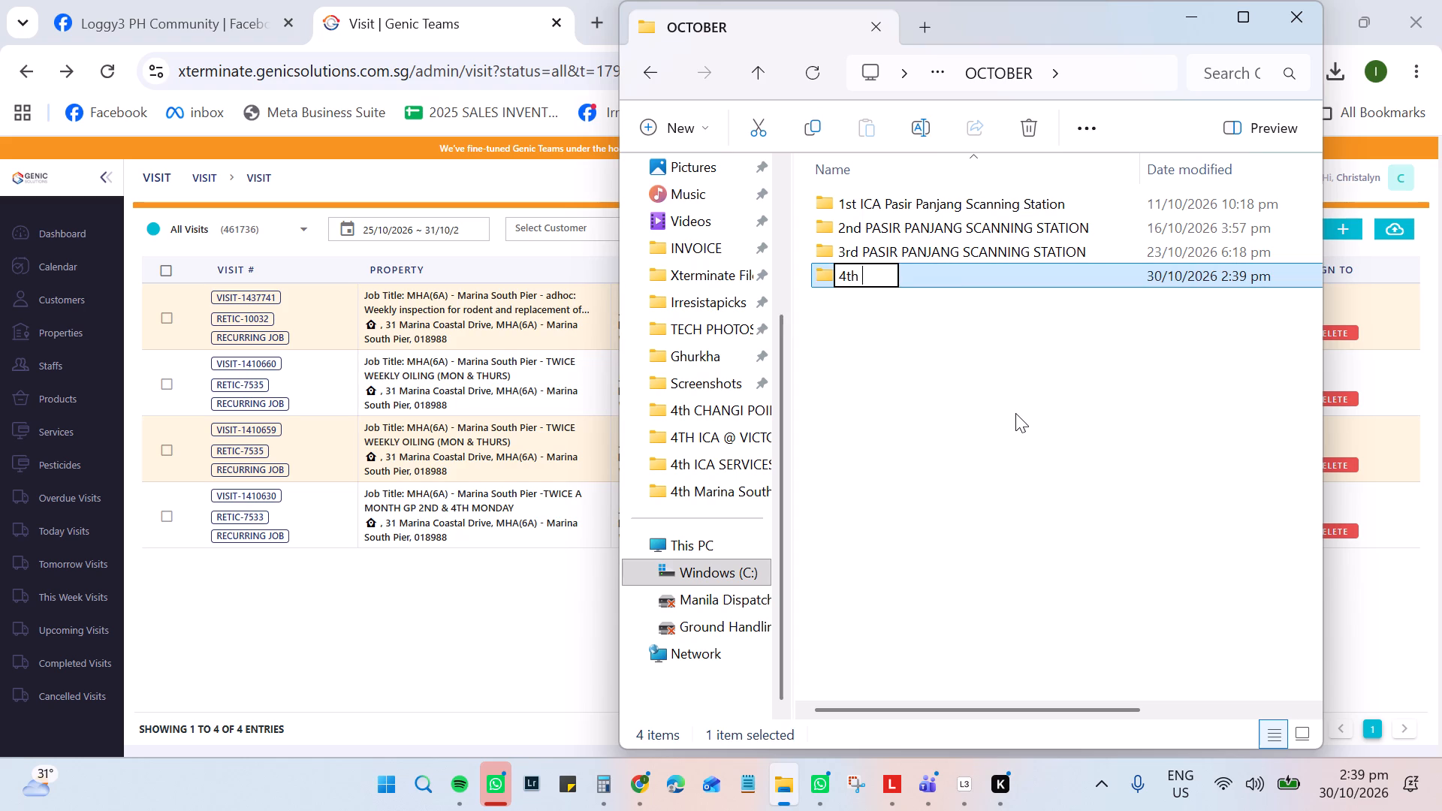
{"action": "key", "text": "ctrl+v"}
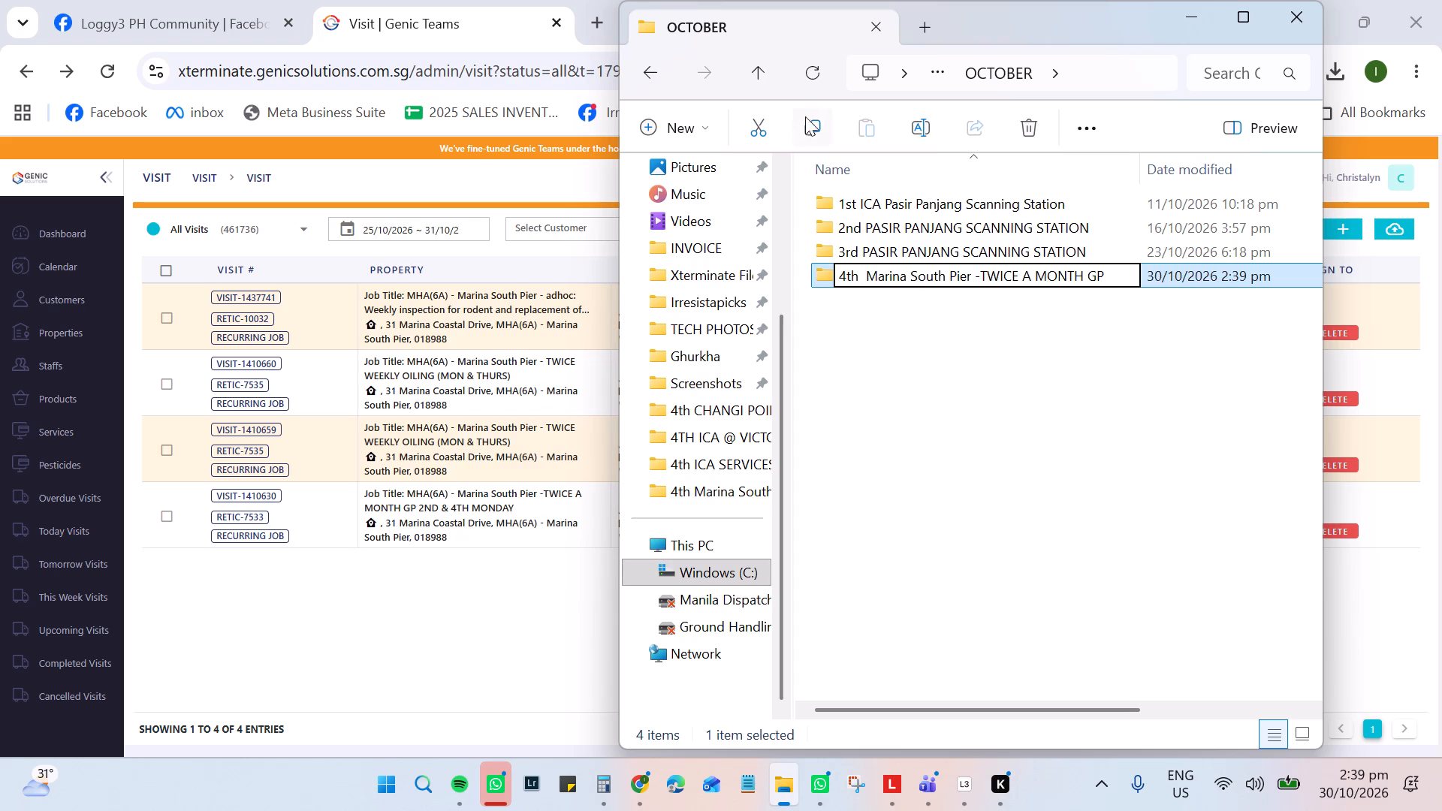
Copy the name of the PASIR PANJANG SCANNING STATION folder in MHA 6A - 1.
{"action": "left_click", "coordinate": [763, 79]}
{"action": "left_click", "coordinate": [763, 79]}
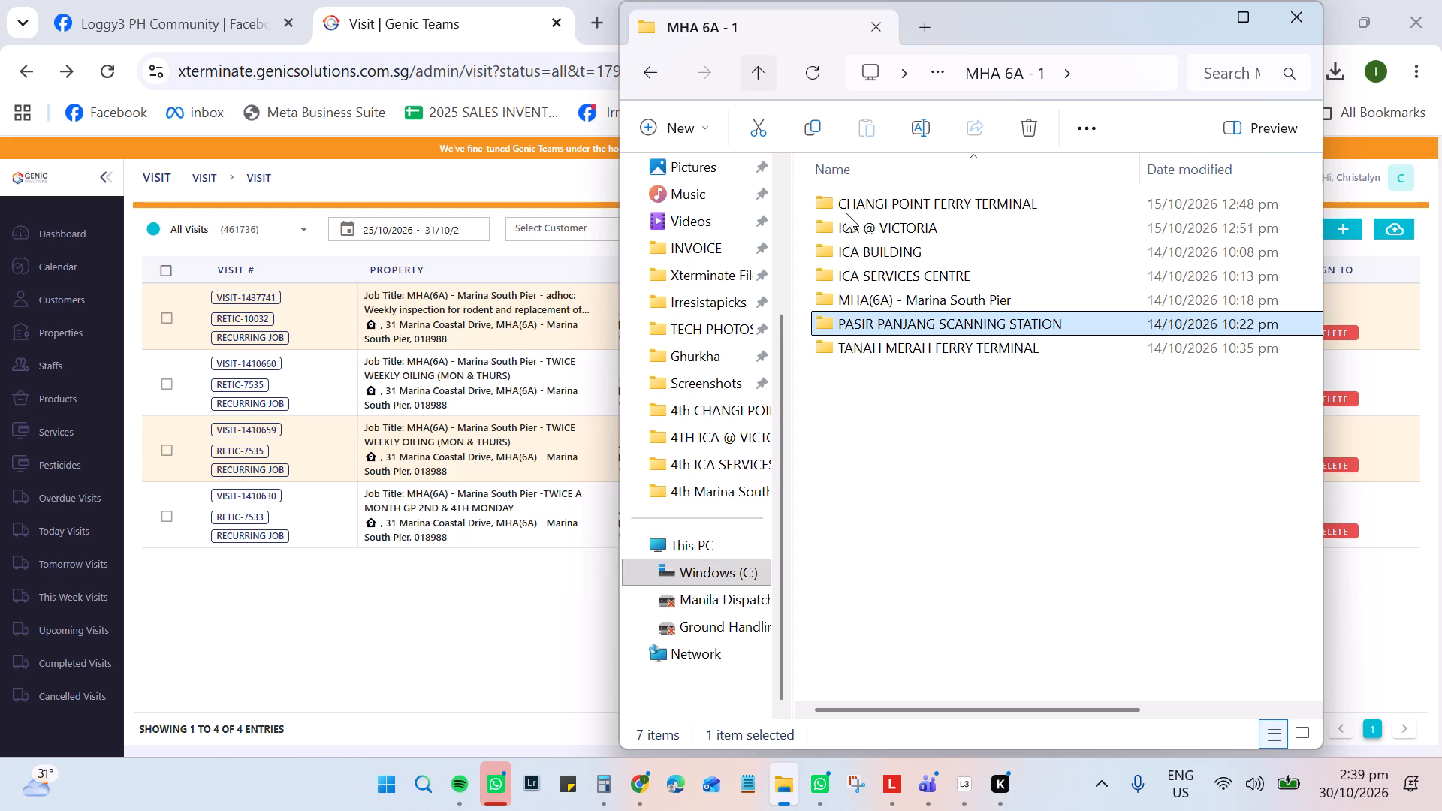
{"action": "right_click", "coordinate": [938, 326]}
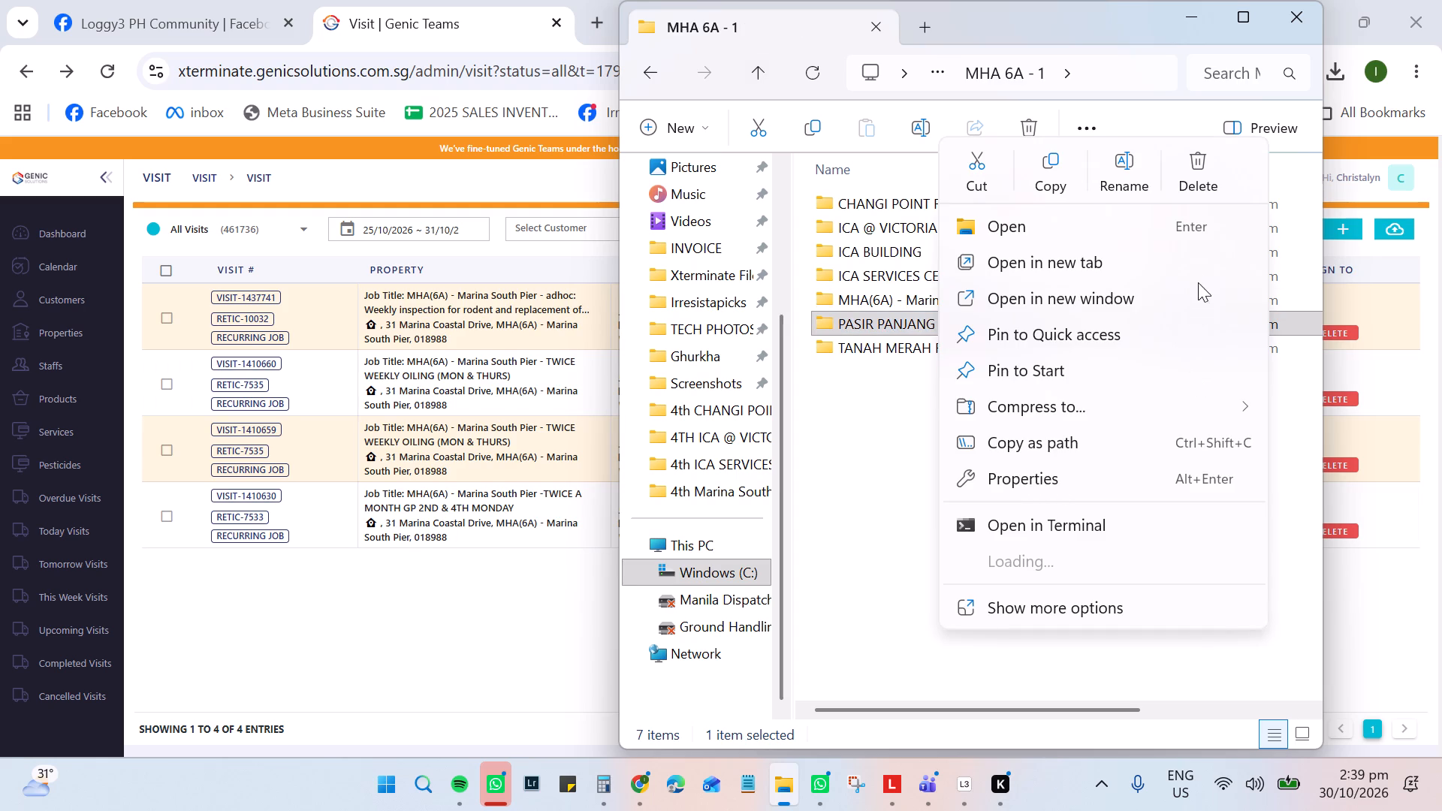
{"action": "left_click", "coordinate": [1125, 172]}
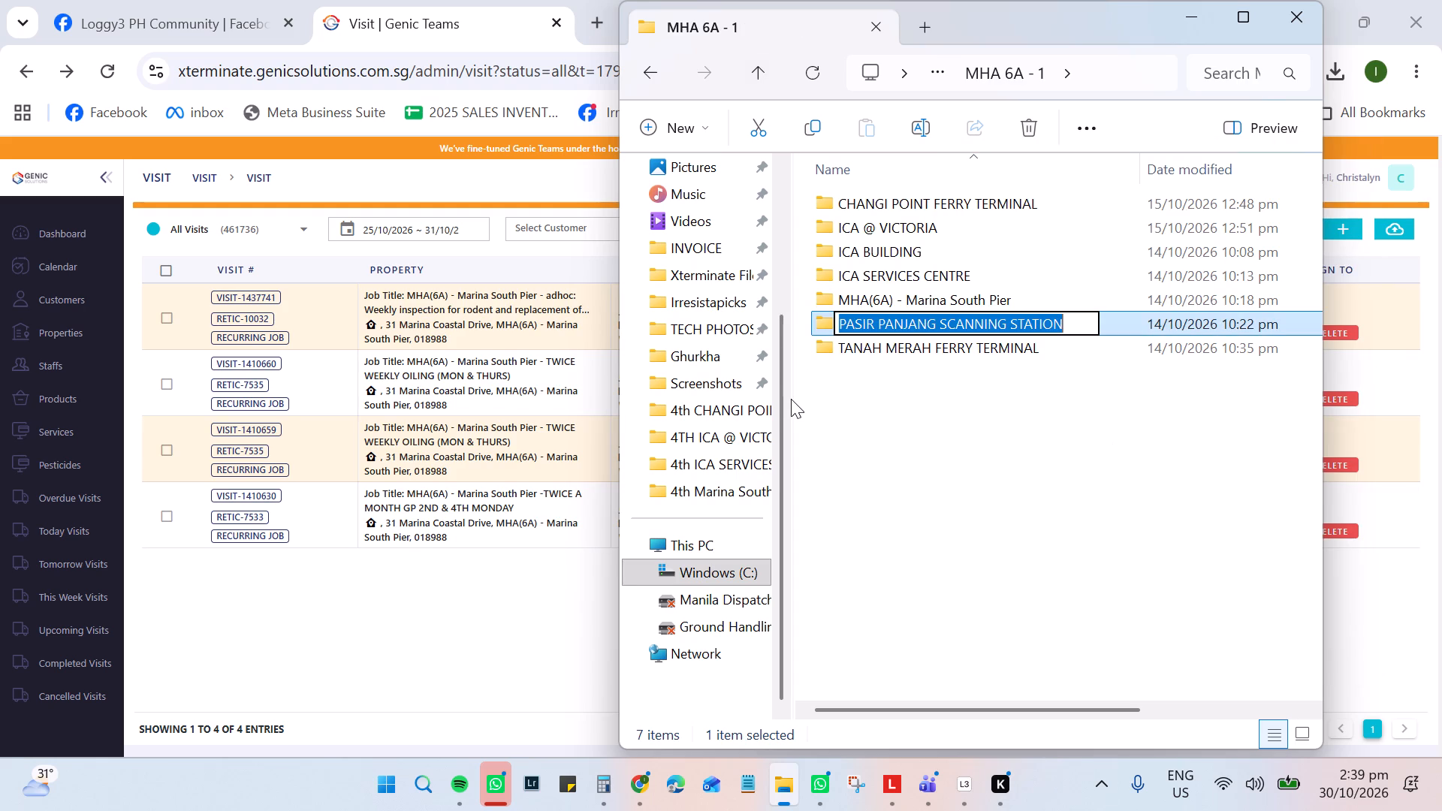
{"action": "key", "text": "ctrl+c"}
{"action": "left_click", "coordinate": [1018, 441]}
{"action": "left_click", "coordinate": [1027, 450]}
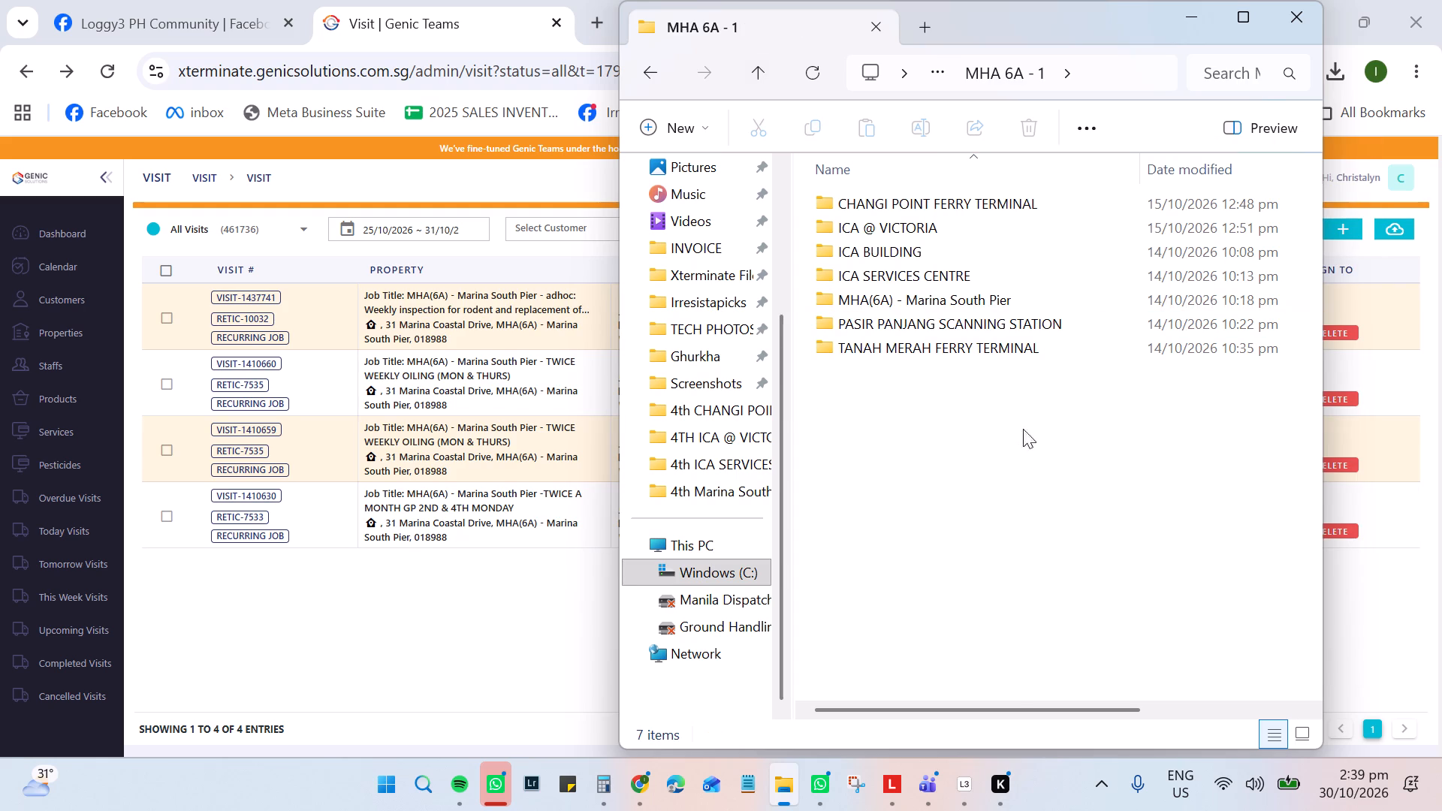
Rename the new folder in Pasir Panjang's OCTOBER folder as '4th PASIR PANJANG SCANNING STATION'.
{"action": "double_click", "coordinate": [929, 318]}
{"action": "double_click", "coordinate": [865, 210]}
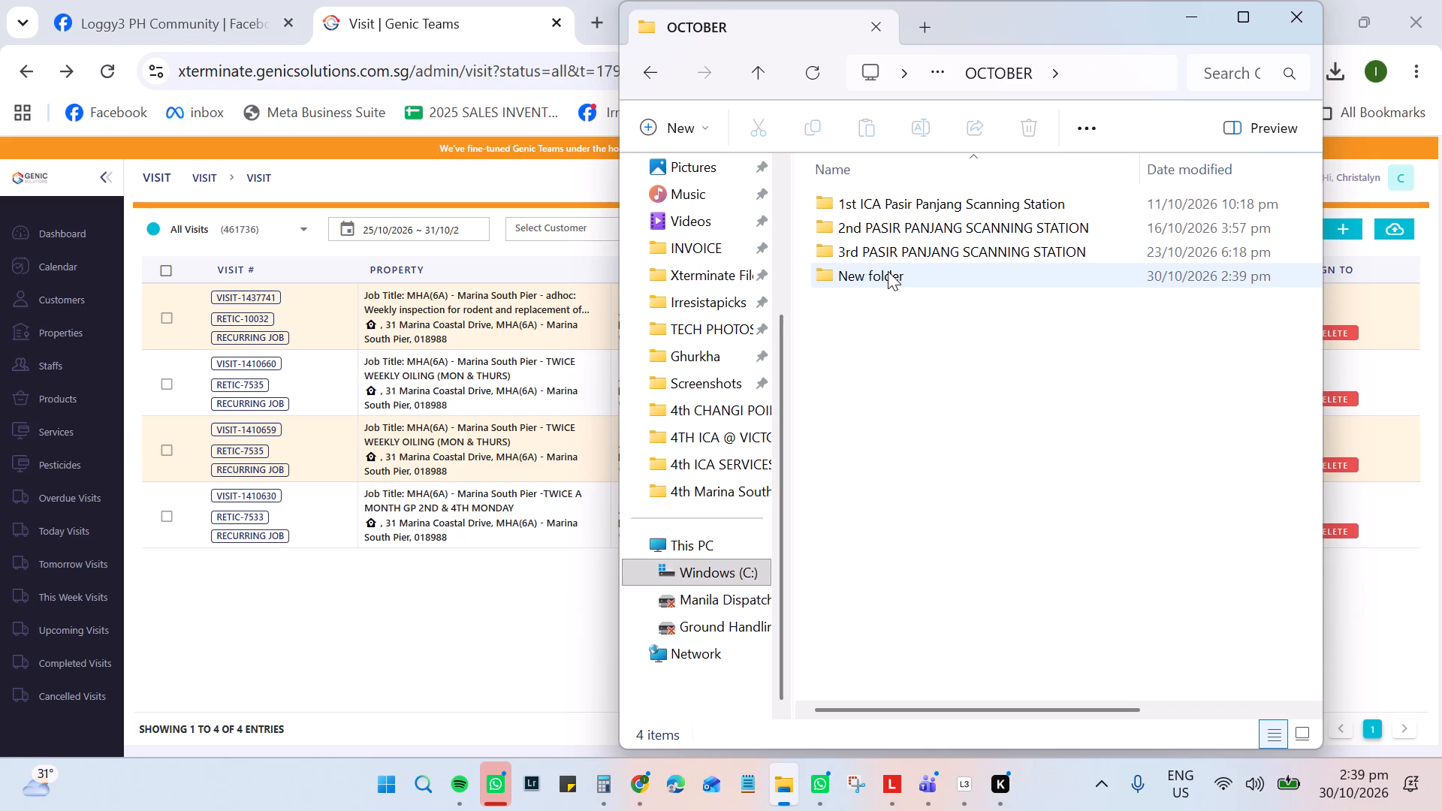
{"action": "left_click", "coordinate": [888, 271]}
{"action": "right_click", "coordinate": [895, 267]}
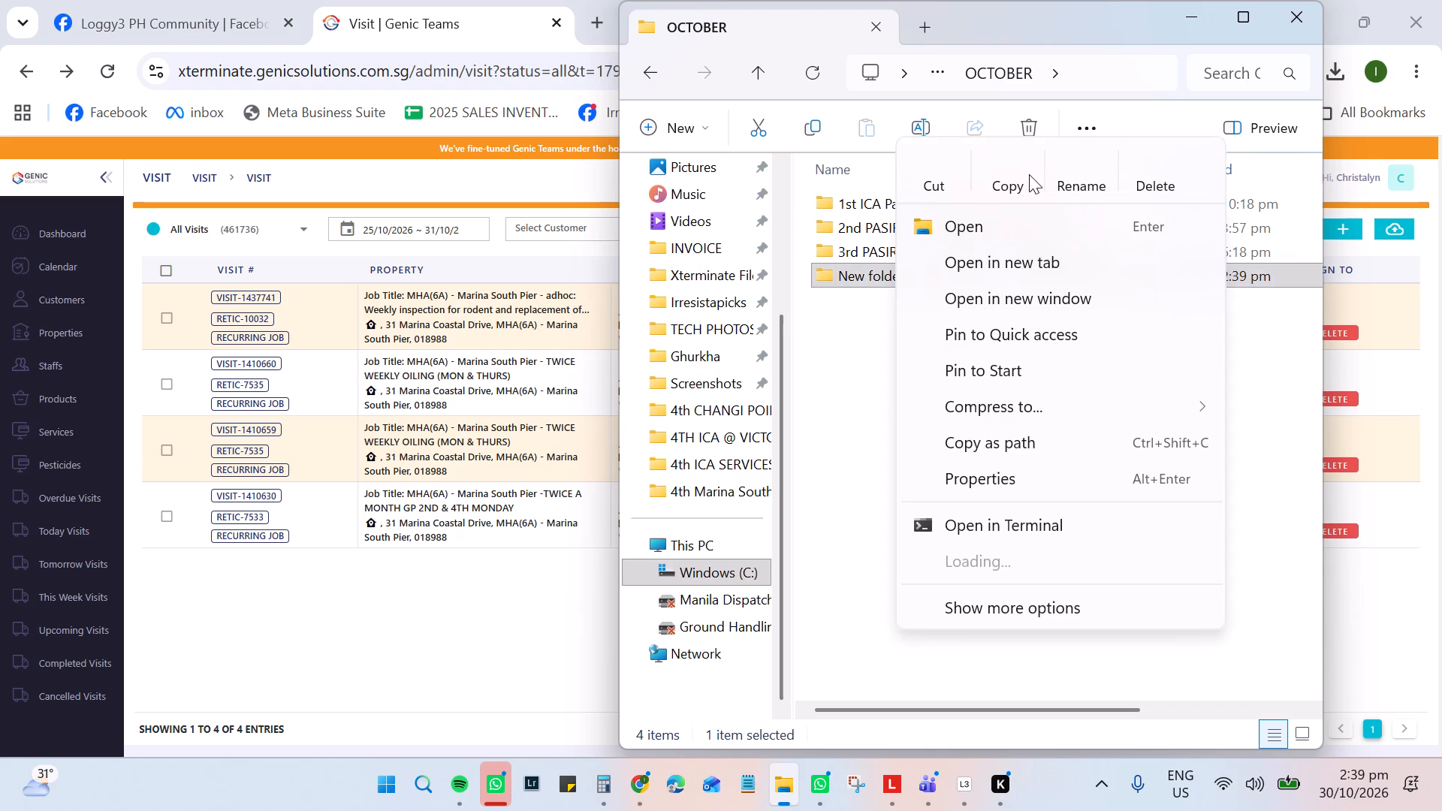
{"action": "left_click", "coordinate": [1074, 167]}
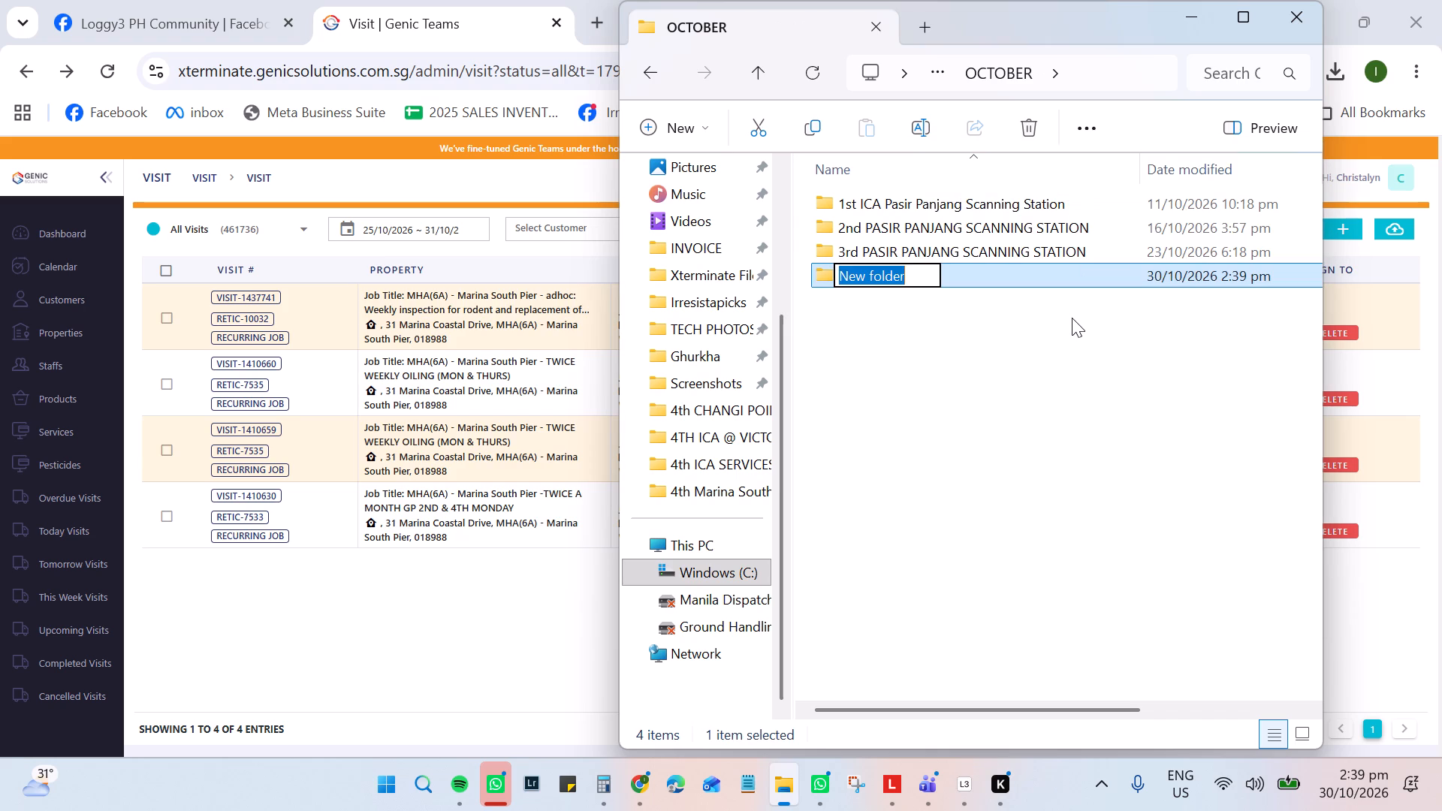
{"action": "key", "text": "ctrl+v"}
{"action": "key", "text": "Left"}
{"action": "key", "text": "Left"}
{"action": "key", "text": "Left"}
{"action": "key", "text": "Left"}
{"action": "key", "text": "Left"}
{"action": "key", "text": "Left"}
{"action": "key", "text": "Left"}
{"action": "key", "text": "Left"}
{"action": "key", "text": "Left"}
{"action": "key", "text": "Left"}
{"action": "key", "text": "Left"}
{"action": "key", "text": "Left"}
{"action": "key", "text": "Left"}
{"action": "key", "text": "Left"}
{"action": "key", "text": "Left"}
{"action": "key", "text": "Left"}
{"action": "key", "text": "Left"}
{"action": "key", "text": "Left"}
{"action": "key", "text": "Left"}
{"action": "key", "text": "Left"}
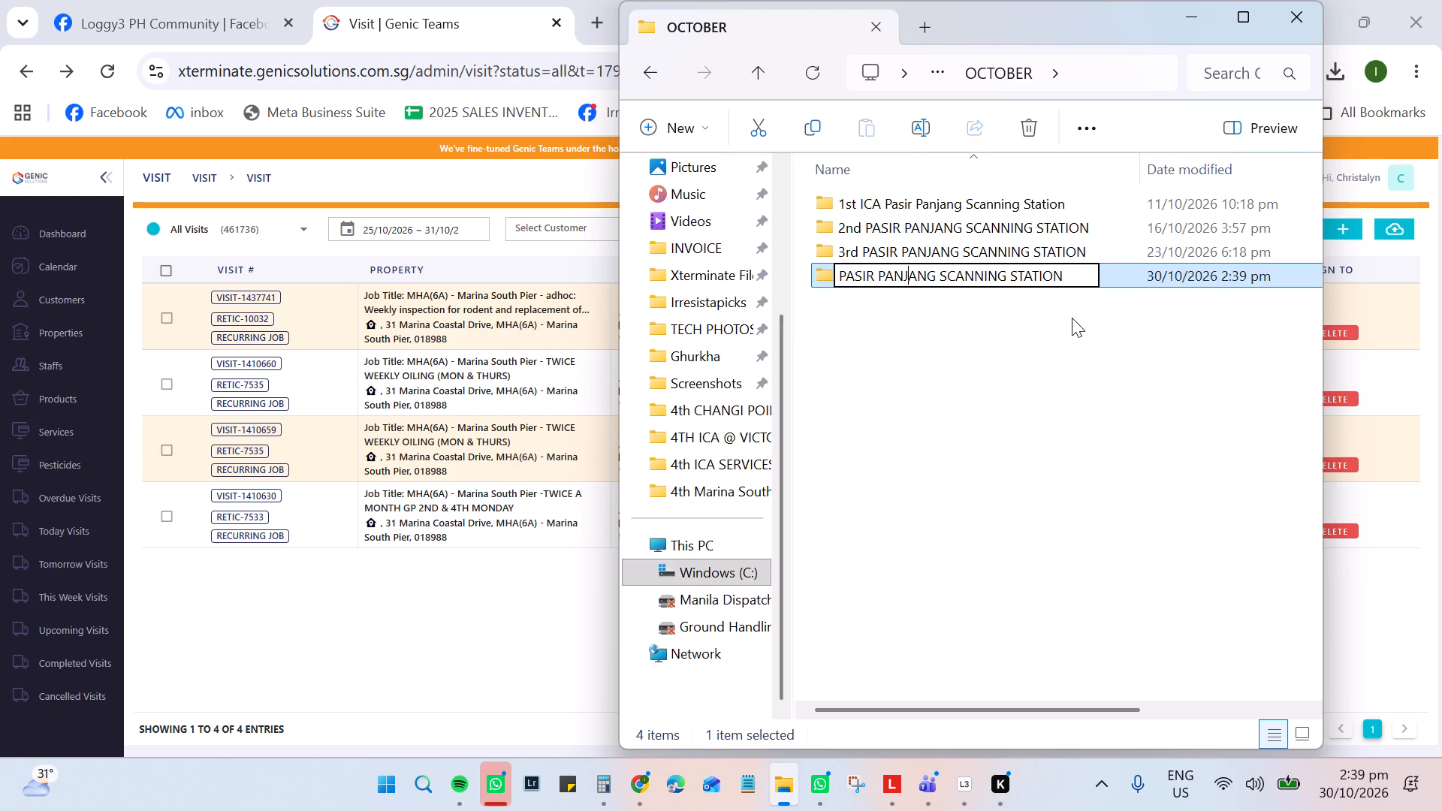
{"action": "type", "text": "4th"}
{"action": "key", "text": "space"}
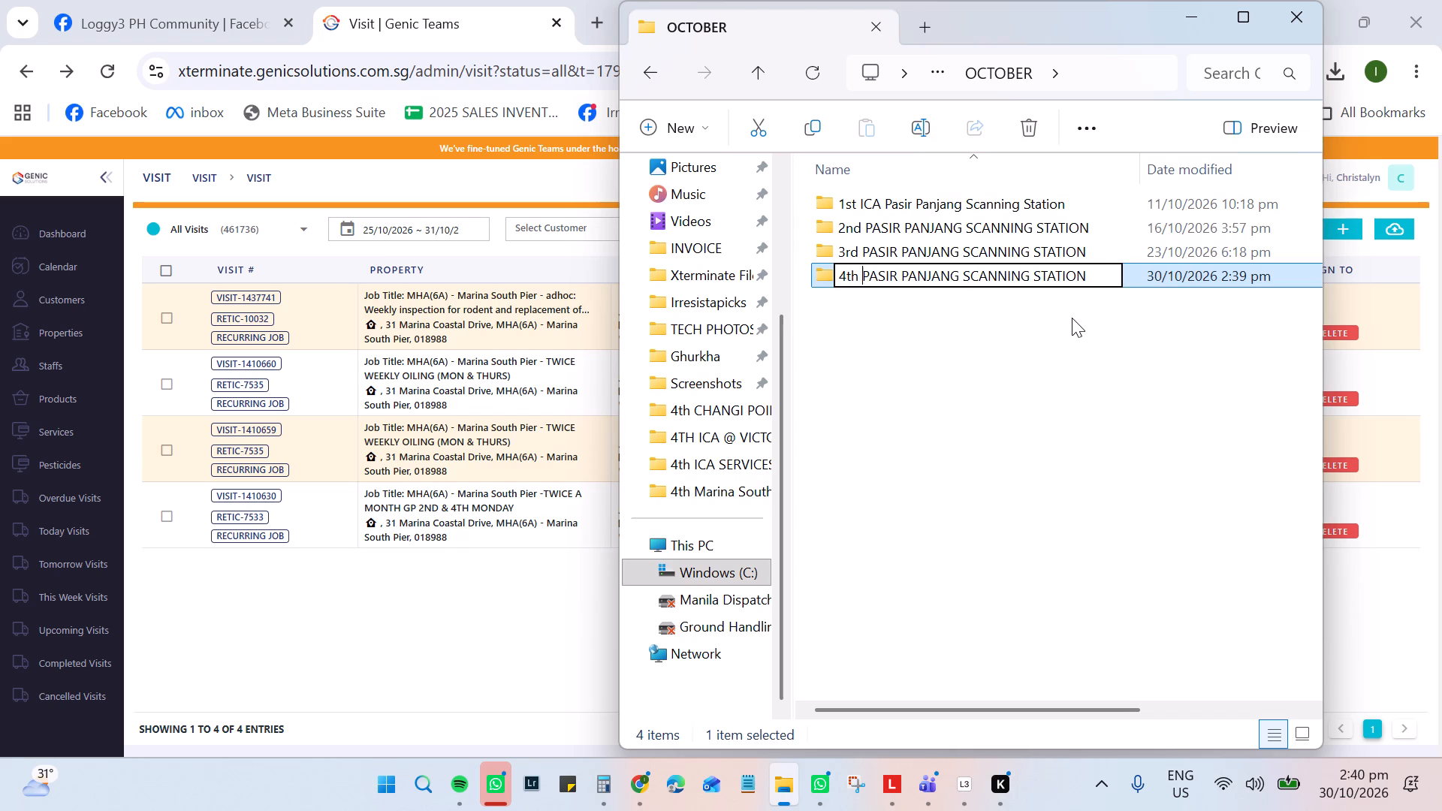
{"action": "left_click", "coordinate": [1072, 318]}
Switch to the Genic Teams visit list in Chrome and search it for PASIR PANJANG SCANNING STATION.
{"action": "left_click", "coordinate": [523, 656]}
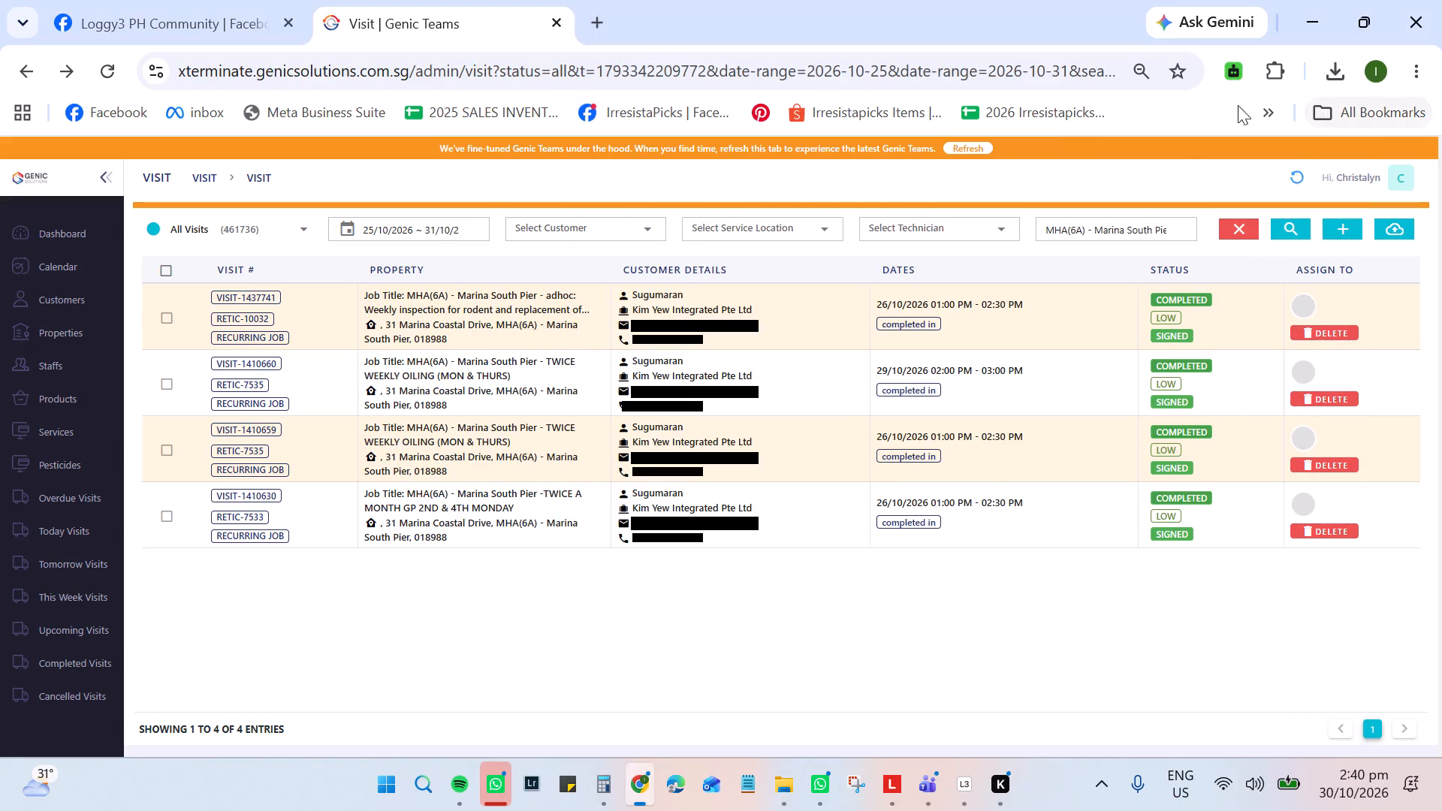
{"action": "triple_click", "coordinate": [1112, 222]}
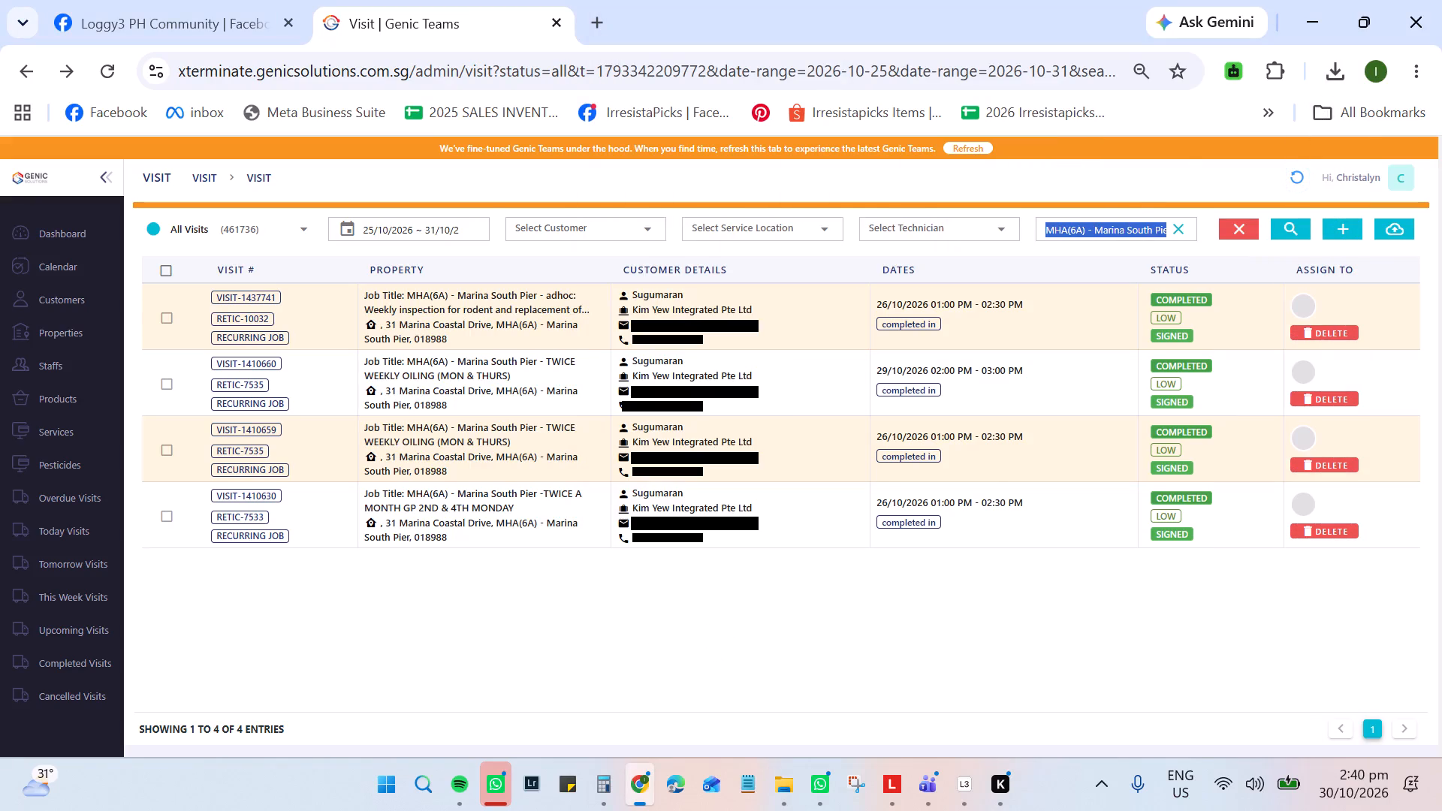
{"action": "key", "text": "ctrl+v"}
{"action": "left_click", "coordinate": [1279, 229]}
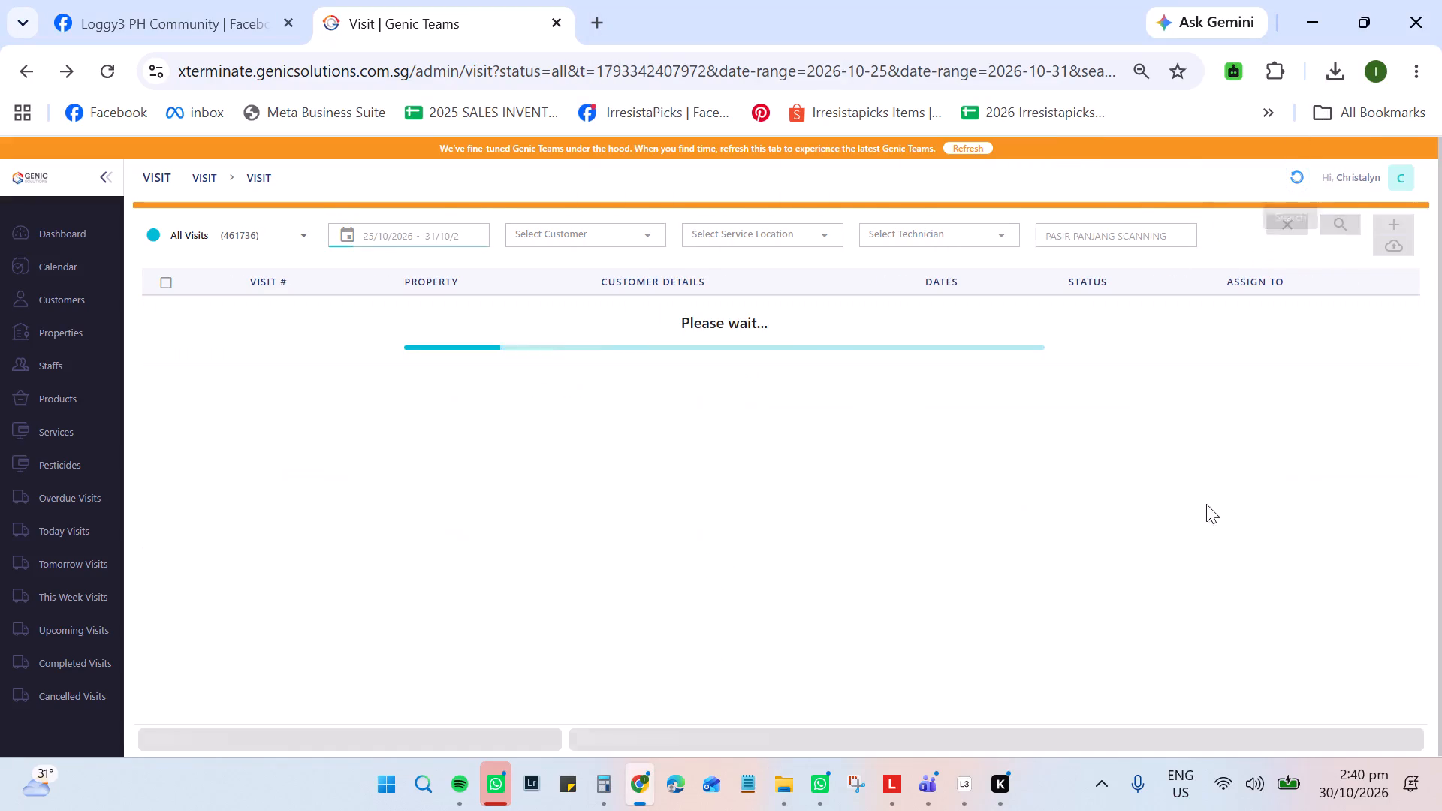
{"action": "left_click", "coordinate": [1199, 556]}
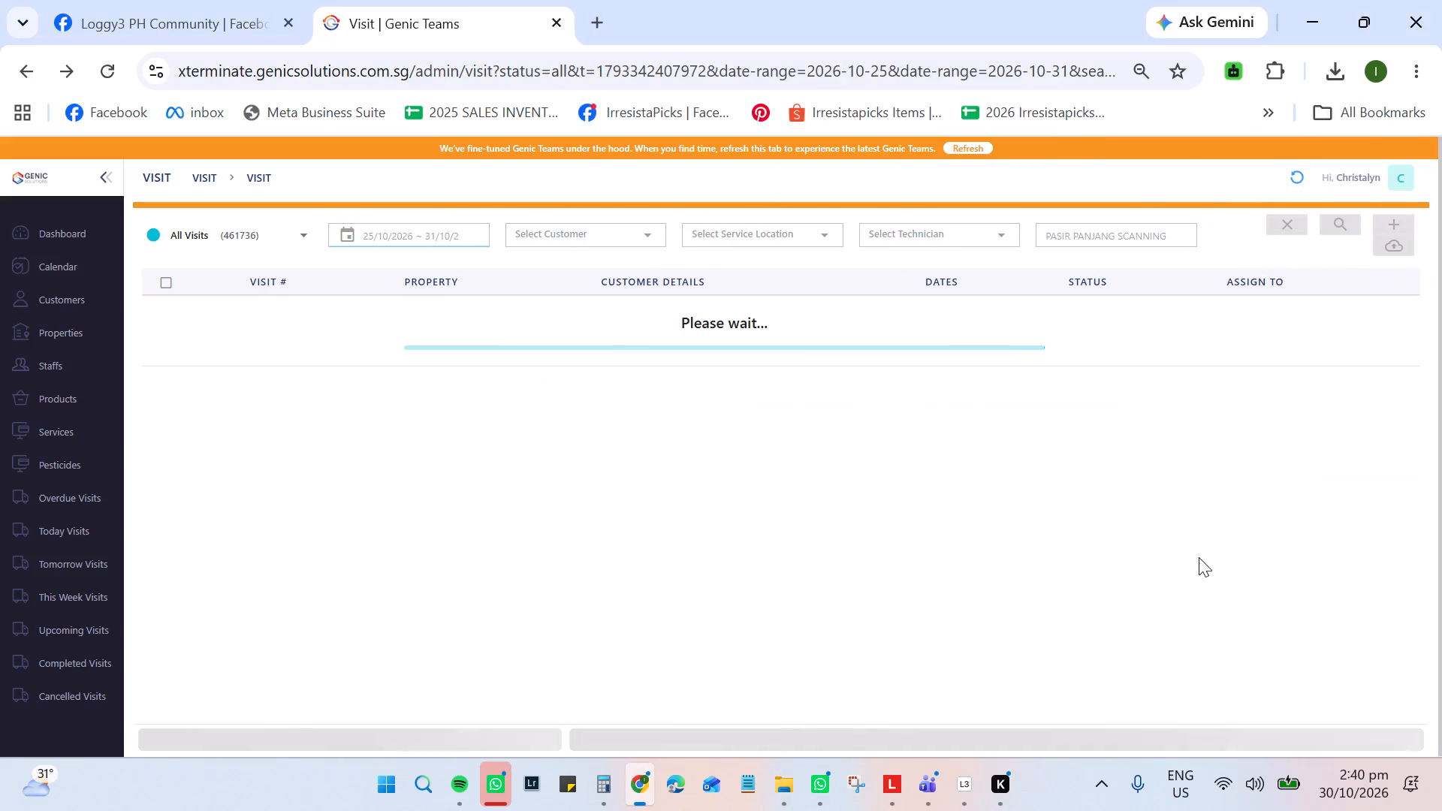
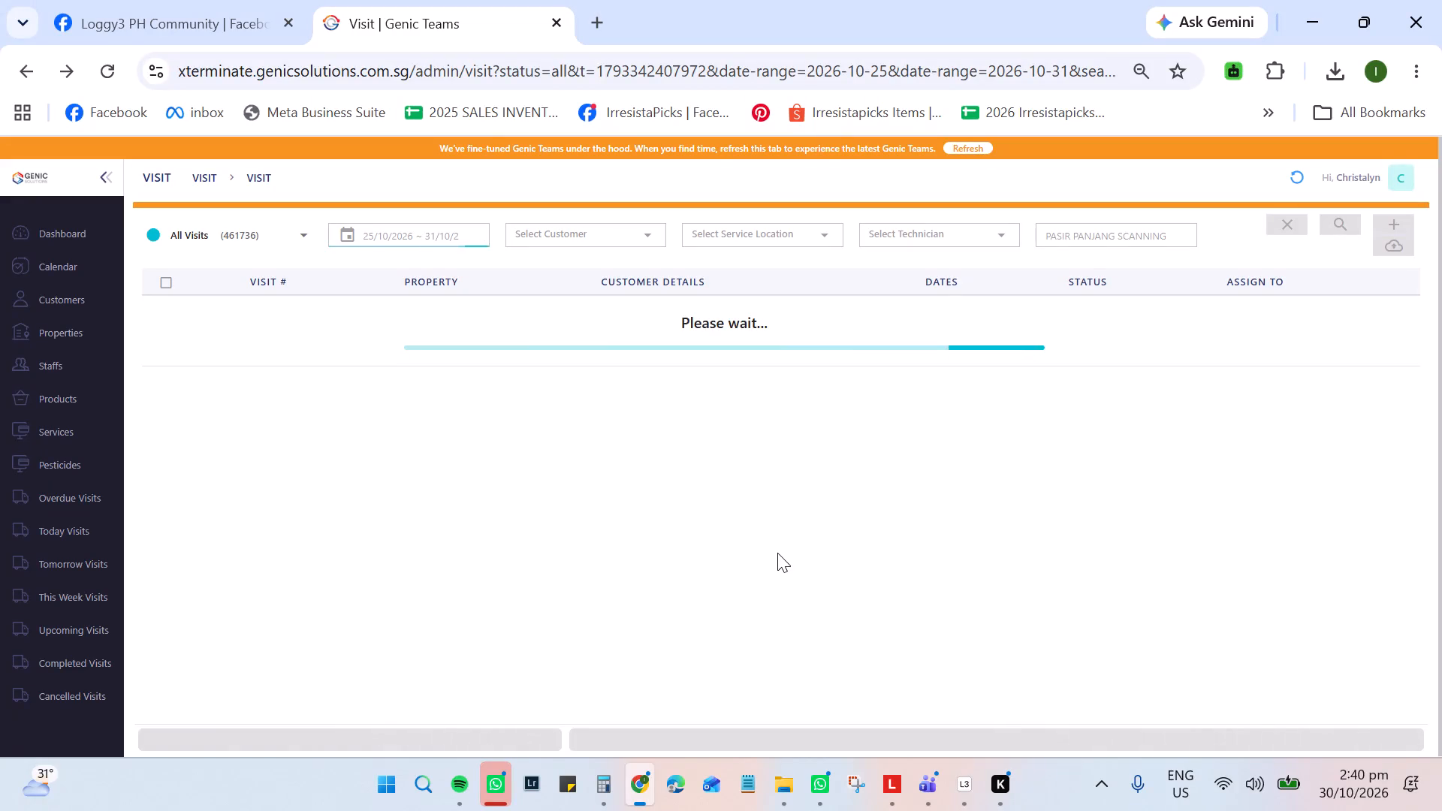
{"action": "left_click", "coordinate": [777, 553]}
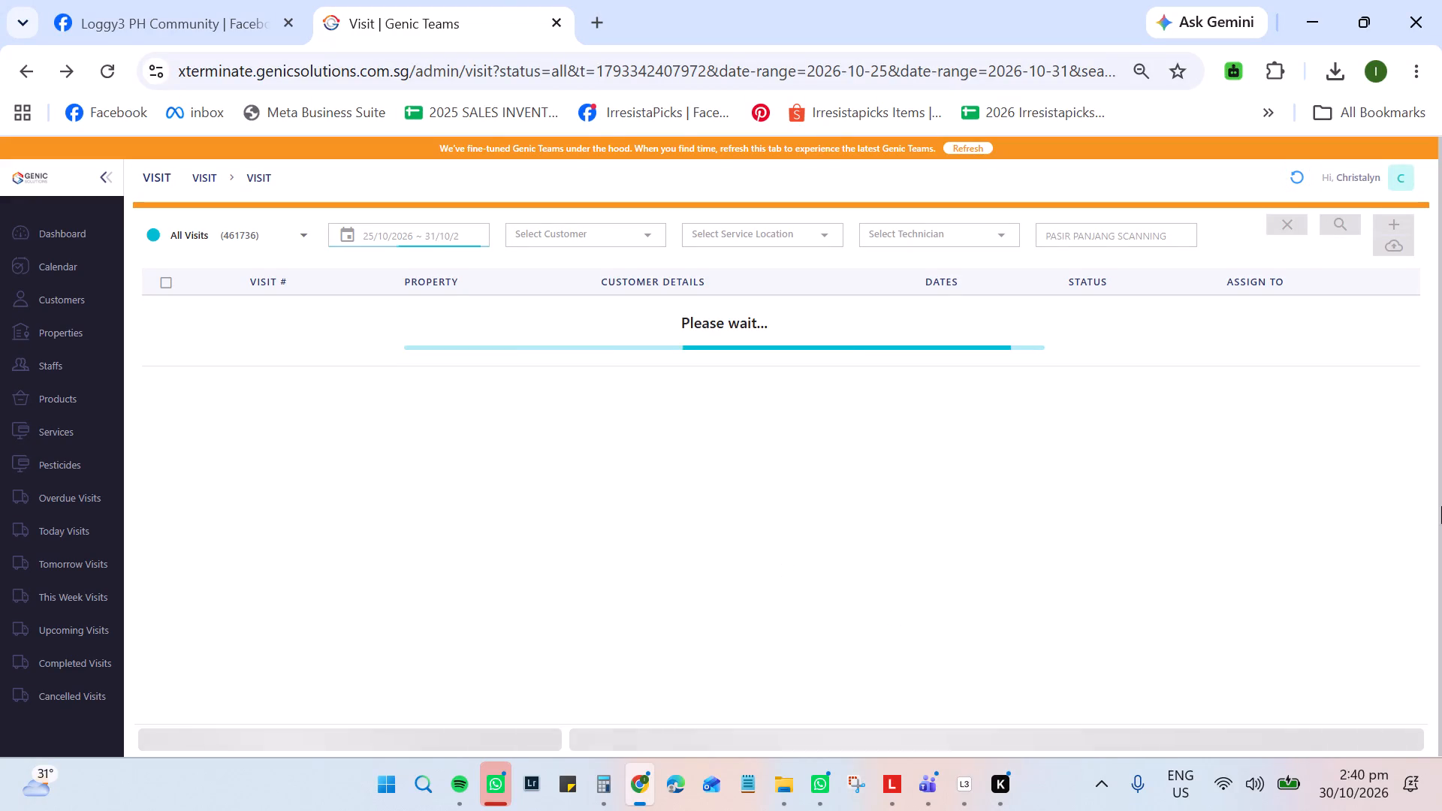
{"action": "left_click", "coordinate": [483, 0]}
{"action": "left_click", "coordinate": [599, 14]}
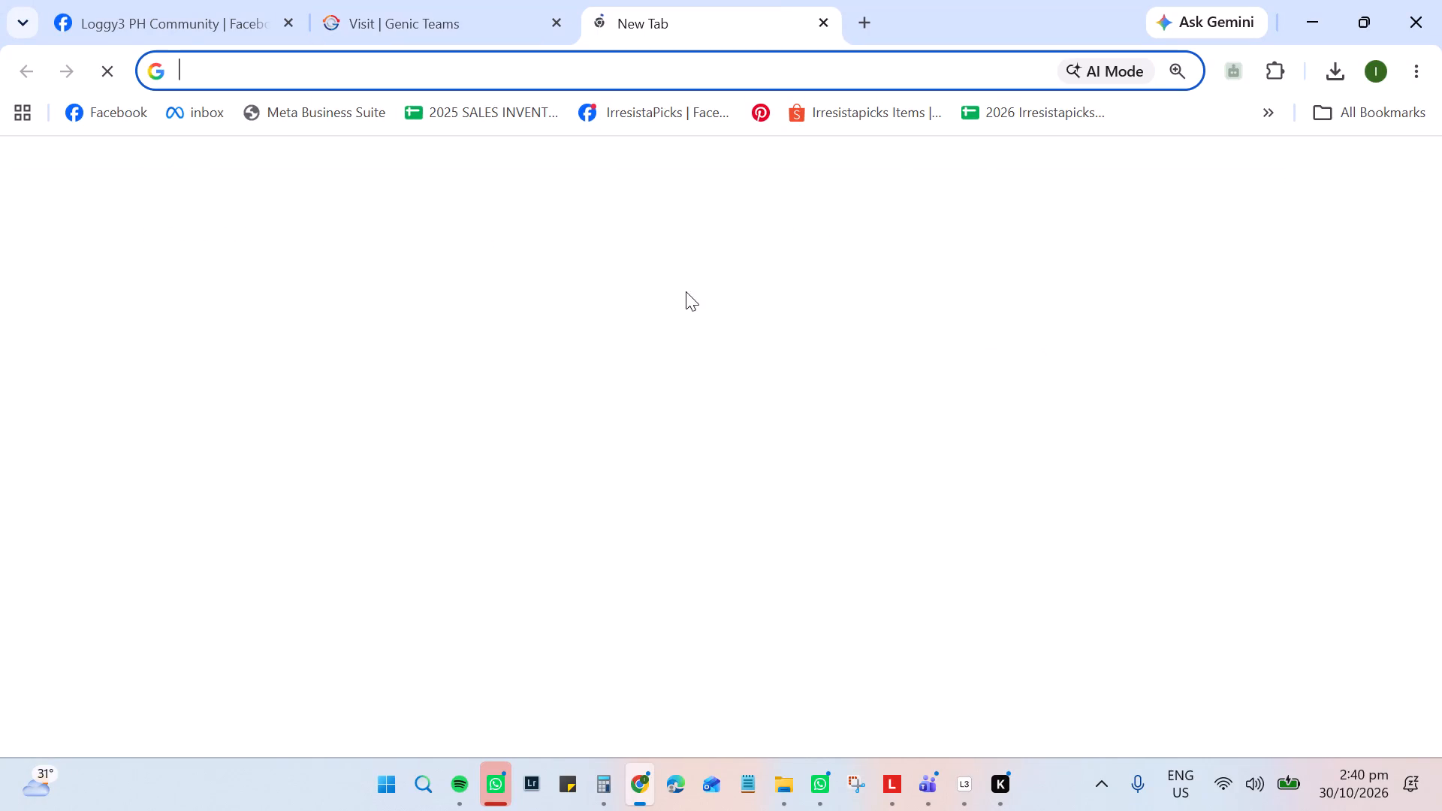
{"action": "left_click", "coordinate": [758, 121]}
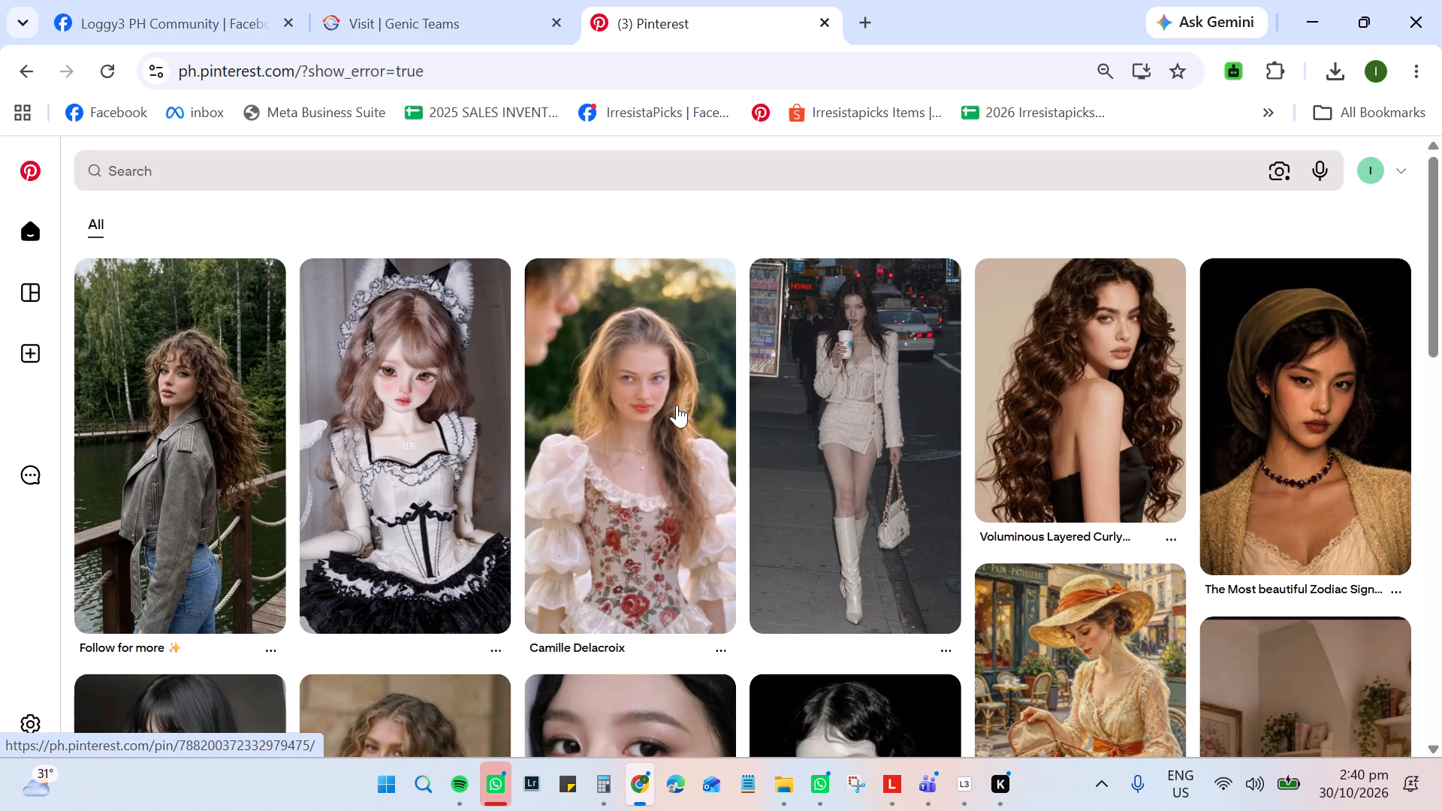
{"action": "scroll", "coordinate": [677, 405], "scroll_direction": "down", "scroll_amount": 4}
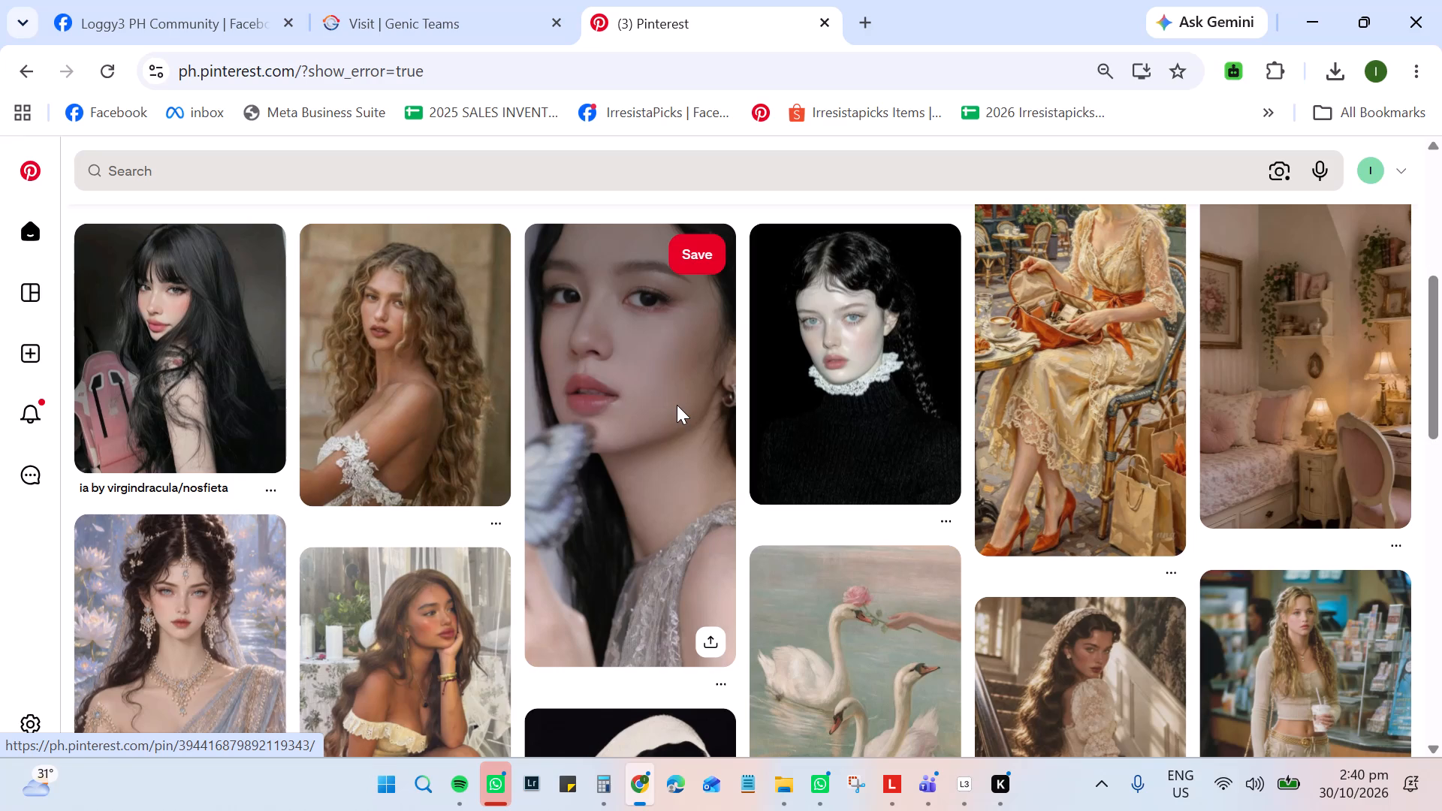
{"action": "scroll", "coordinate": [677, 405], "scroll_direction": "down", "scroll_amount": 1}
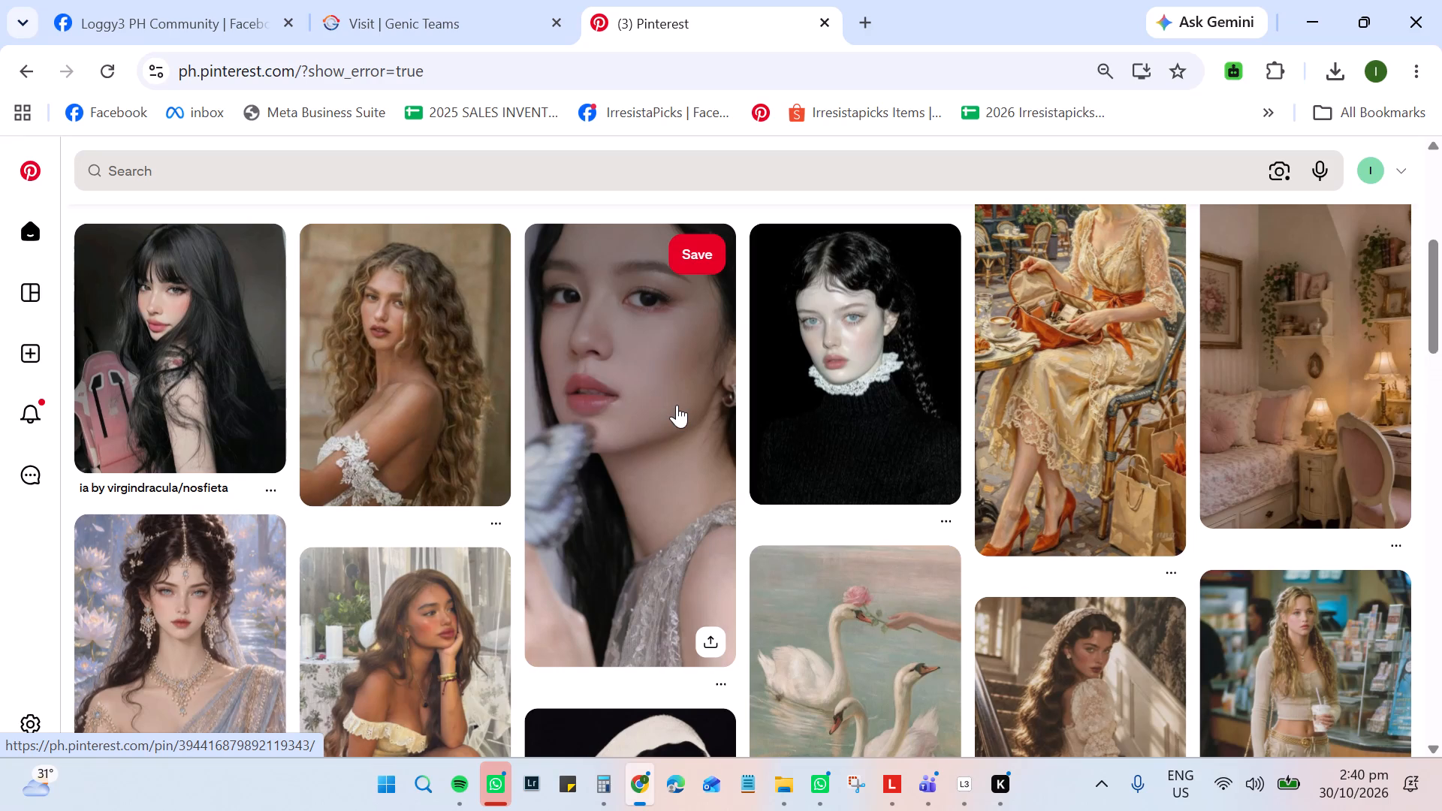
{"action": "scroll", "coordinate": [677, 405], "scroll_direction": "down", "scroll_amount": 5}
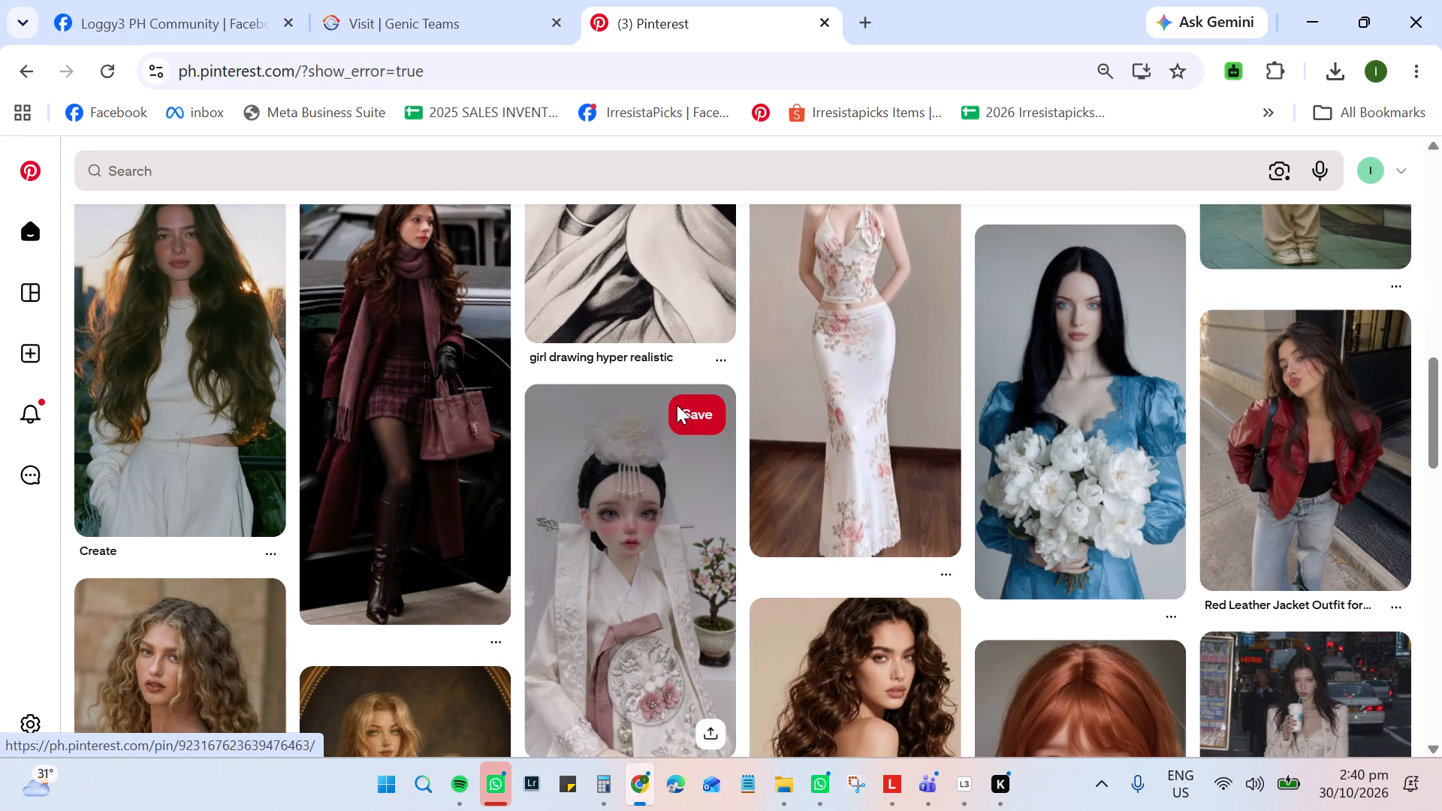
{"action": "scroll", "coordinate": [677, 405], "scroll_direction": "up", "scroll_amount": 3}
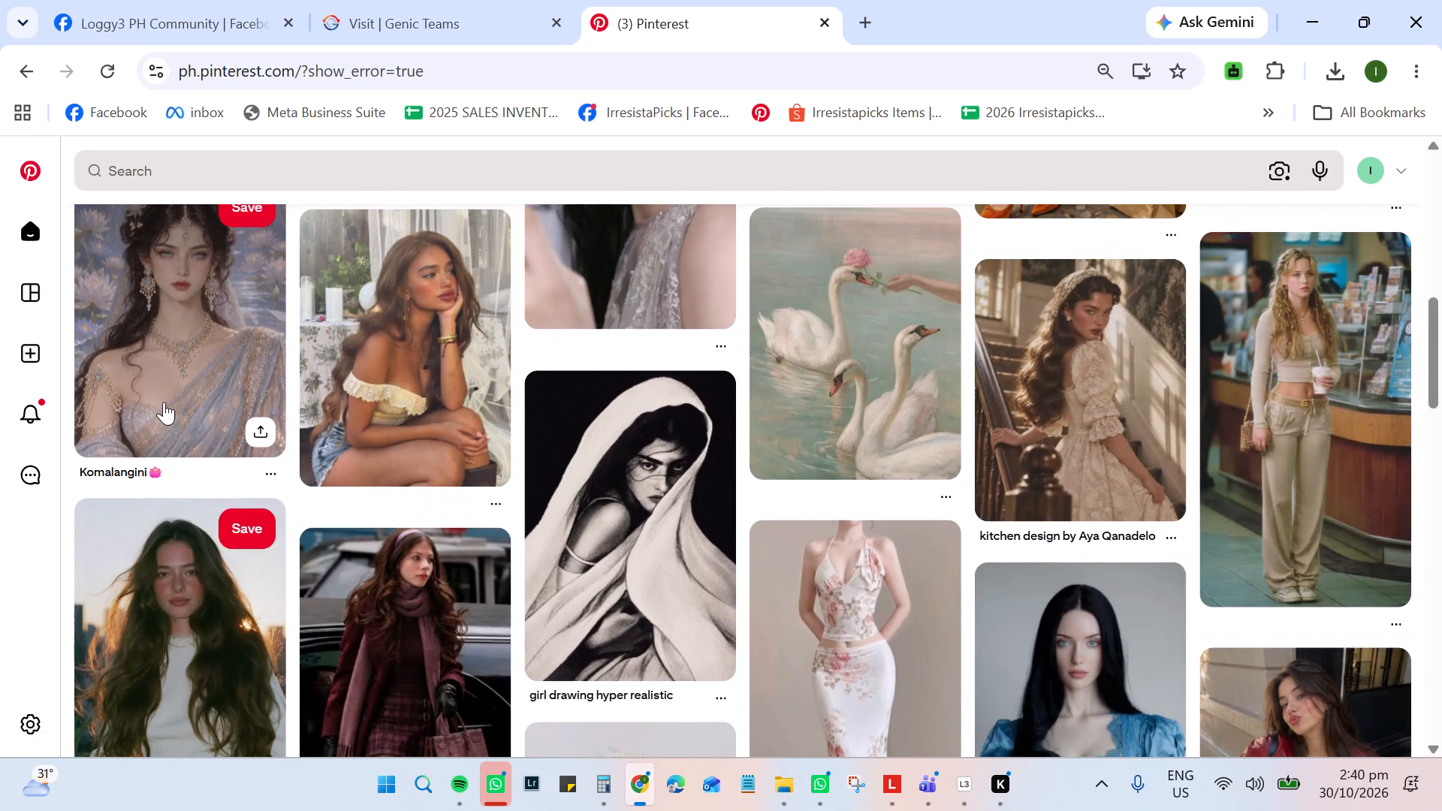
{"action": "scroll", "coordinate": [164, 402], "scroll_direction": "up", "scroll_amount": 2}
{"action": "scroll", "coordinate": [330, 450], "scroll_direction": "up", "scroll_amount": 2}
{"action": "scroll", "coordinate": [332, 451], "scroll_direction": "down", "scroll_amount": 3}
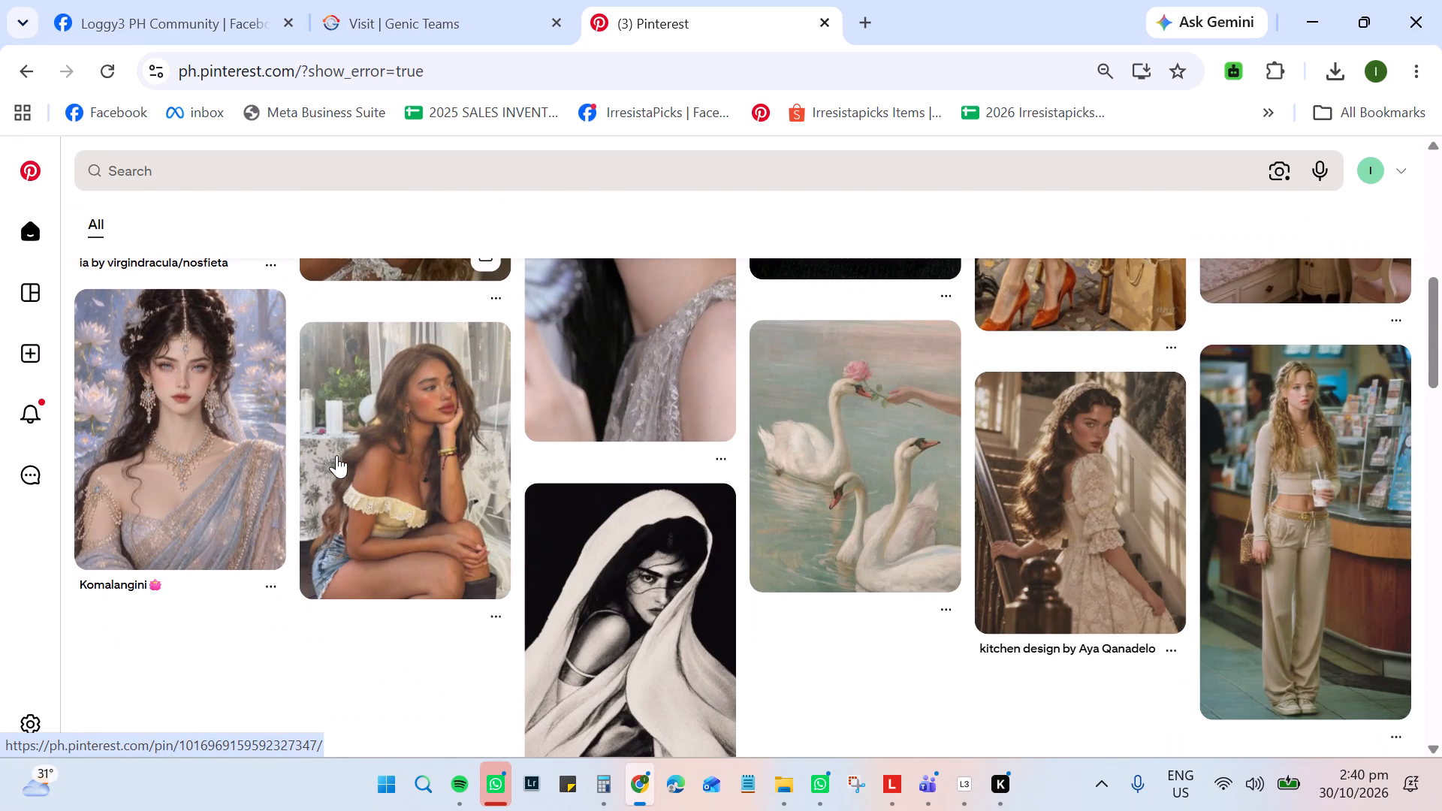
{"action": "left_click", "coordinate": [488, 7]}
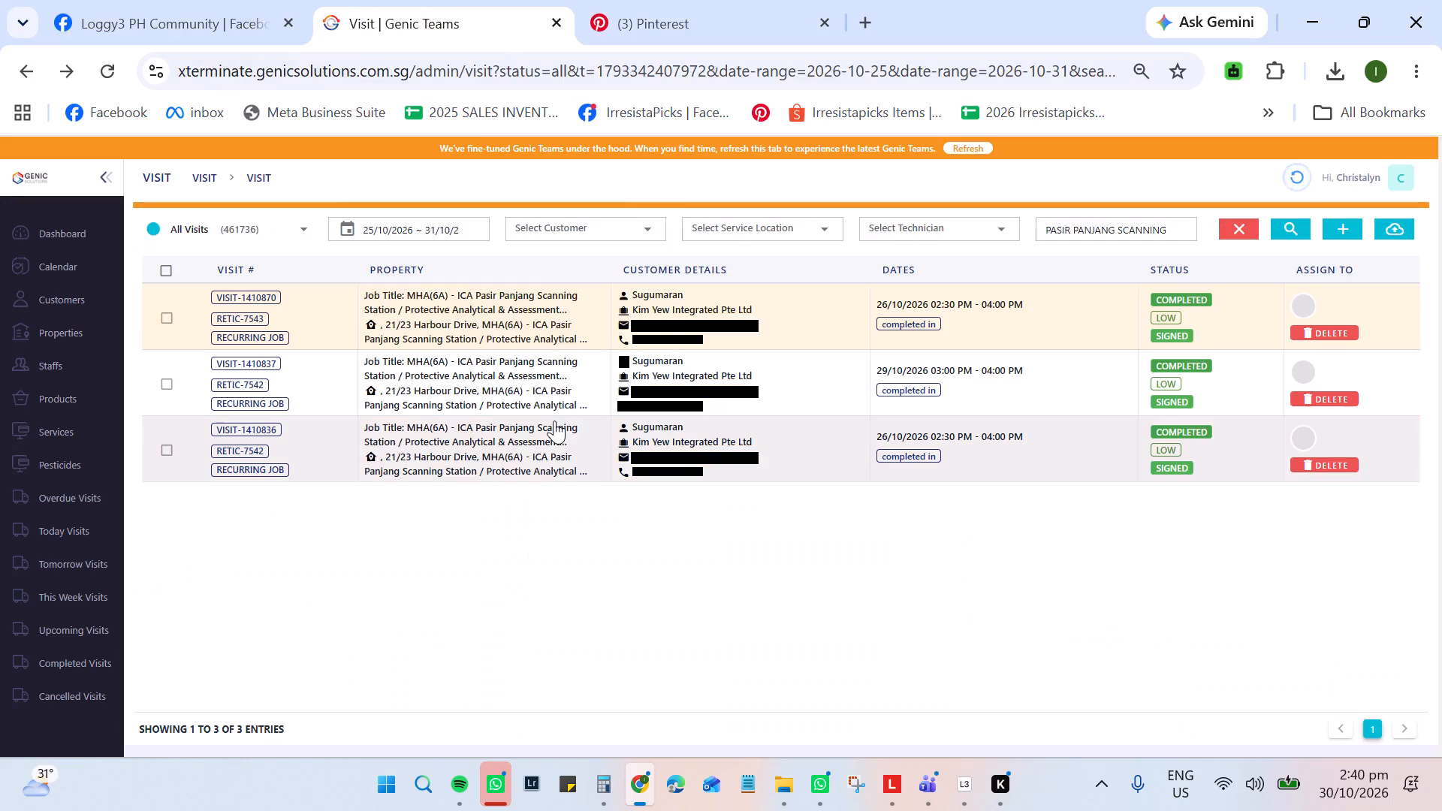
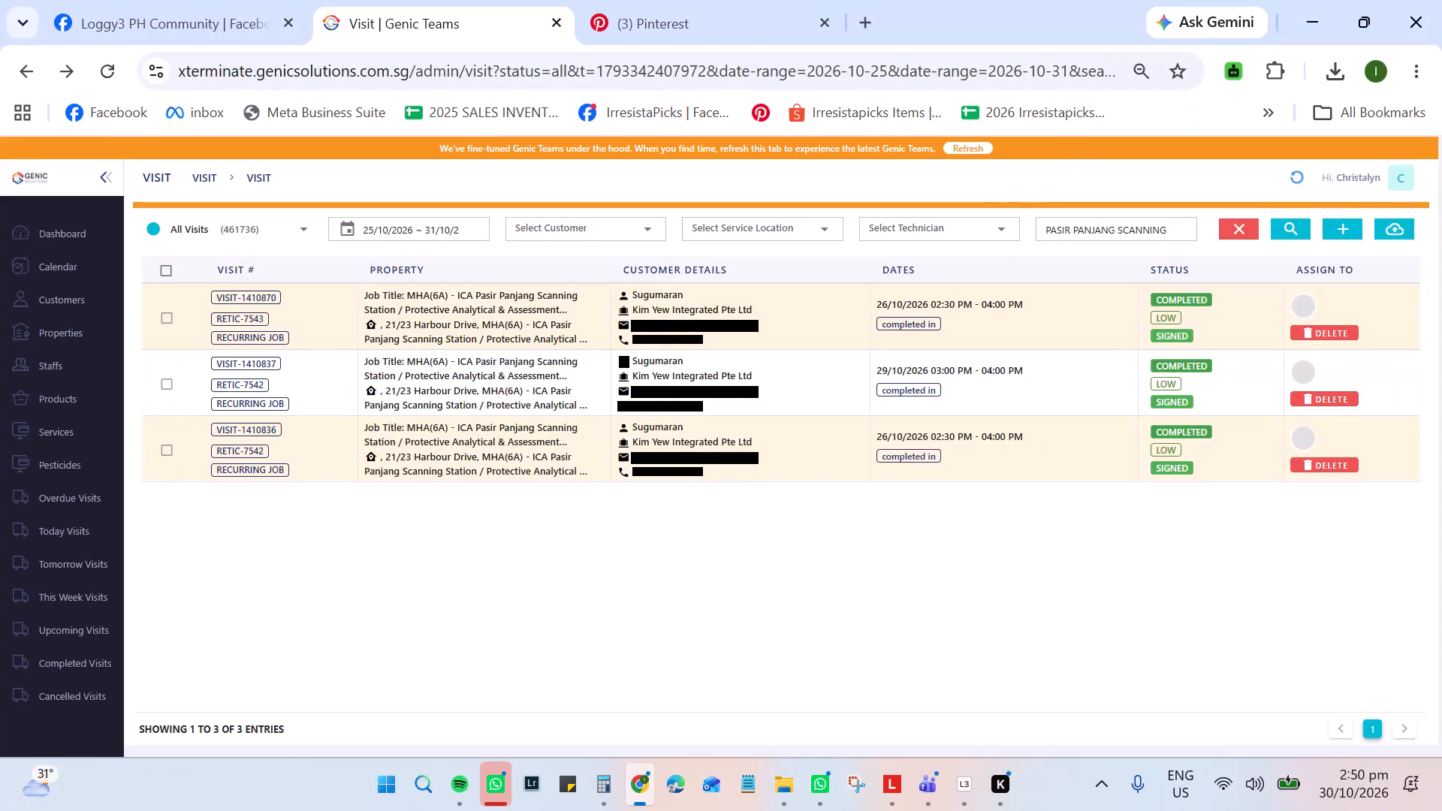
Open the Pasir Panjang Scanning Station visit VISIT-1410870 from the visit list.
{"action": "left_click", "coordinate": [529, 324]}
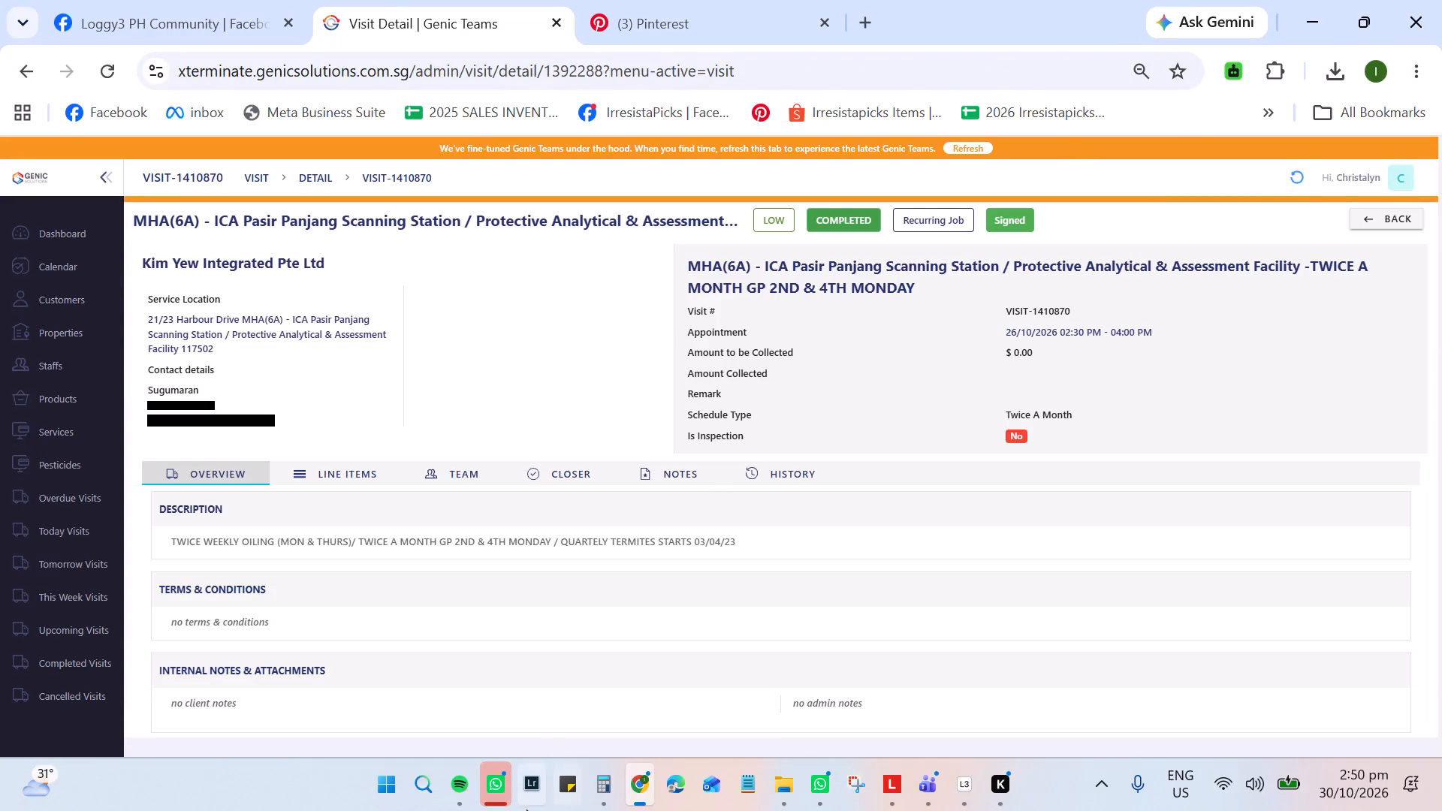
Switch to Spotify, toggle playback of the current track, and return to the visit page.
{"action": "left_click", "coordinate": [461, 782]}
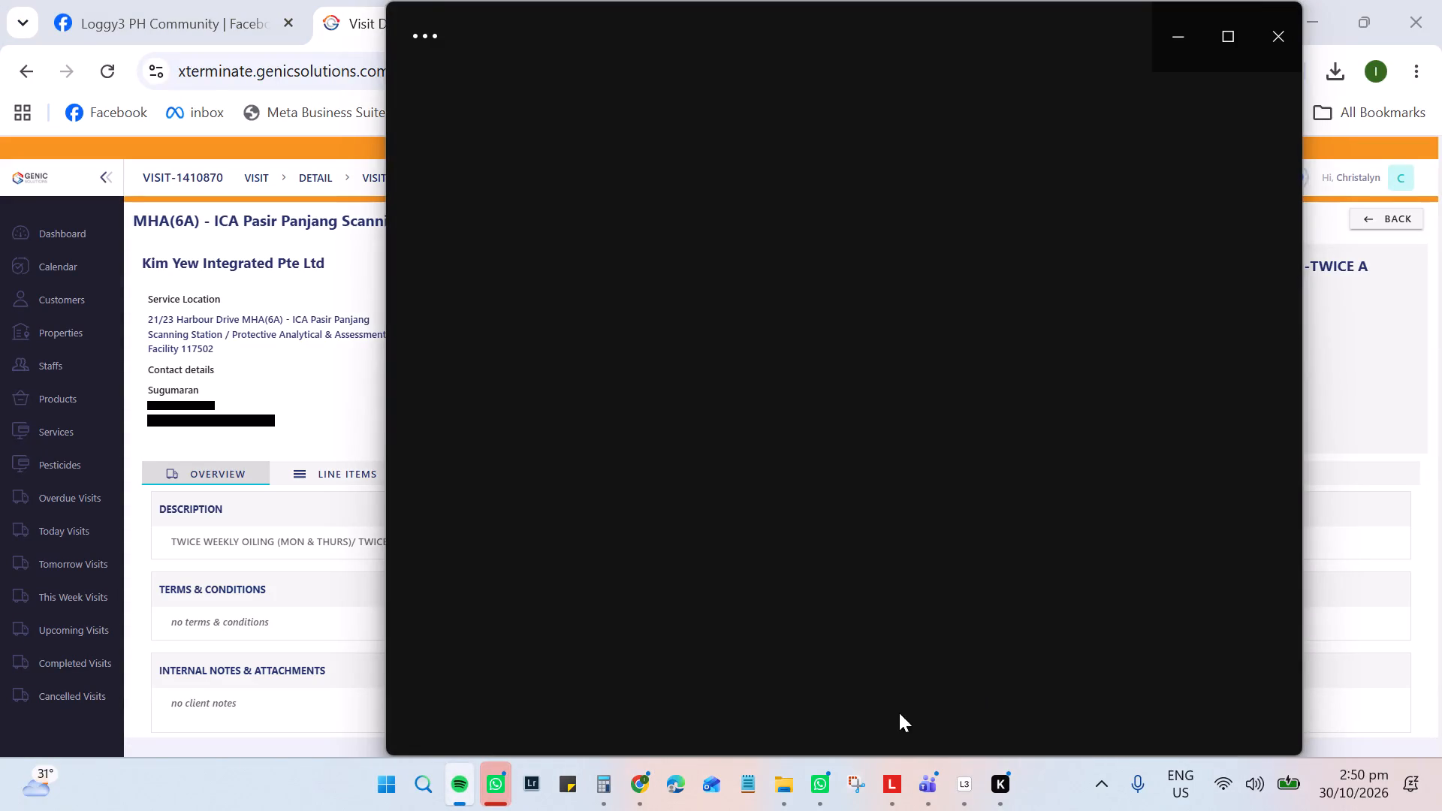
{"action": "left_click", "coordinate": [836, 701]}
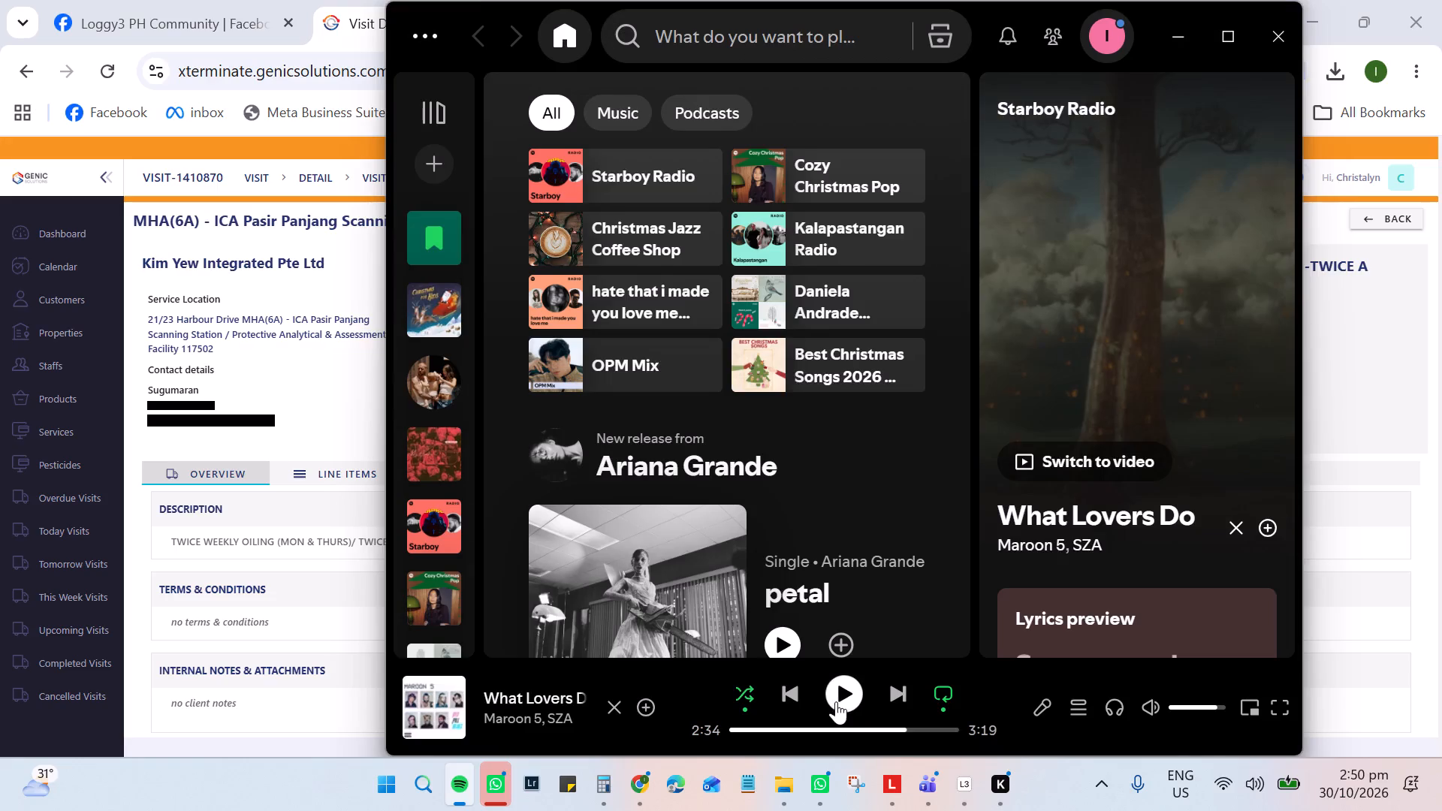
{"action": "left_click", "coordinate": [1164, 35]}
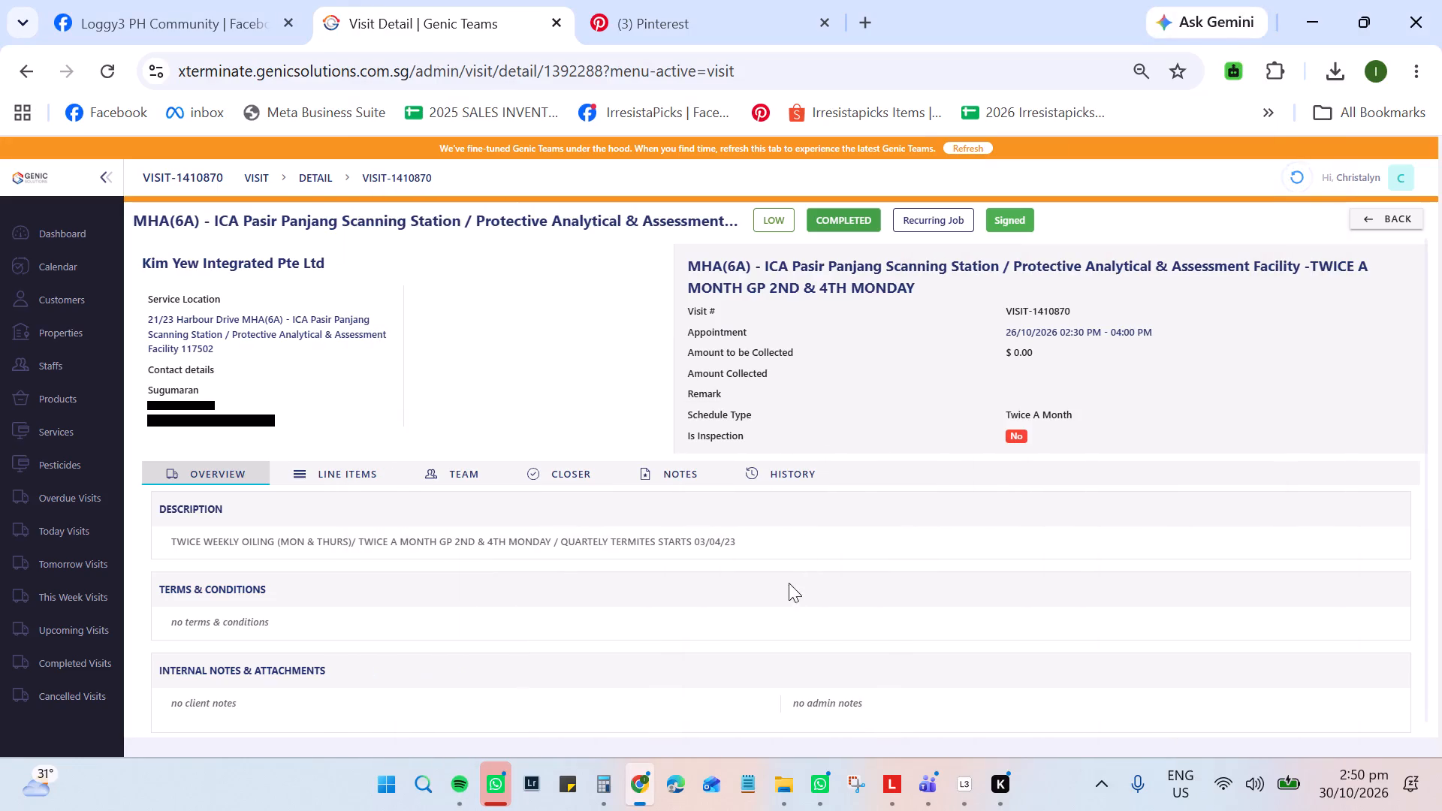
Show the closer records of visit VISIT-1410870.
{"action": "left_click", "coordinate": [573, 473]}
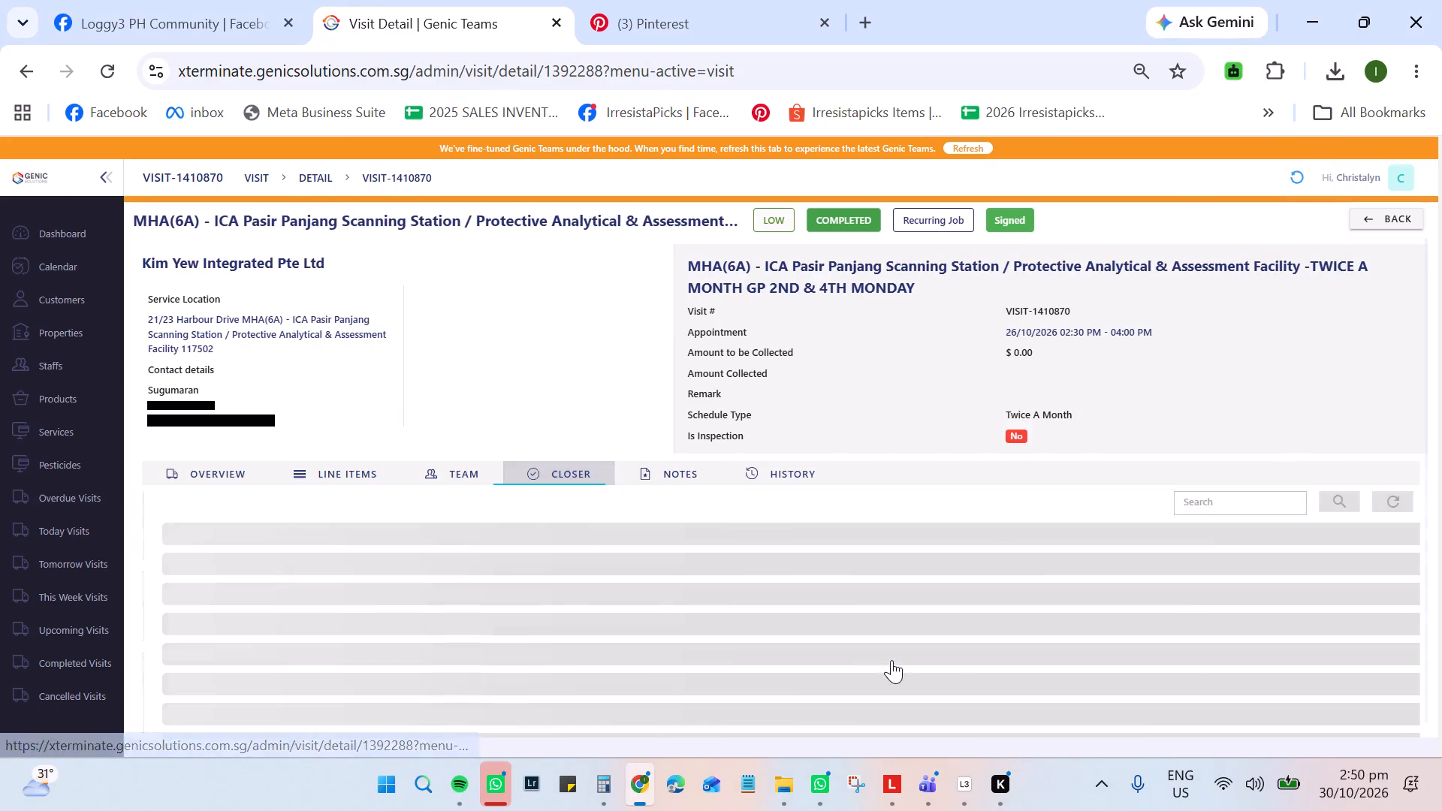
Check the recent downloads, then browse in File Explorer to the October folder 4th Marina South Pier.
{"action": "left_click", "coordinate": [1329, 71]}
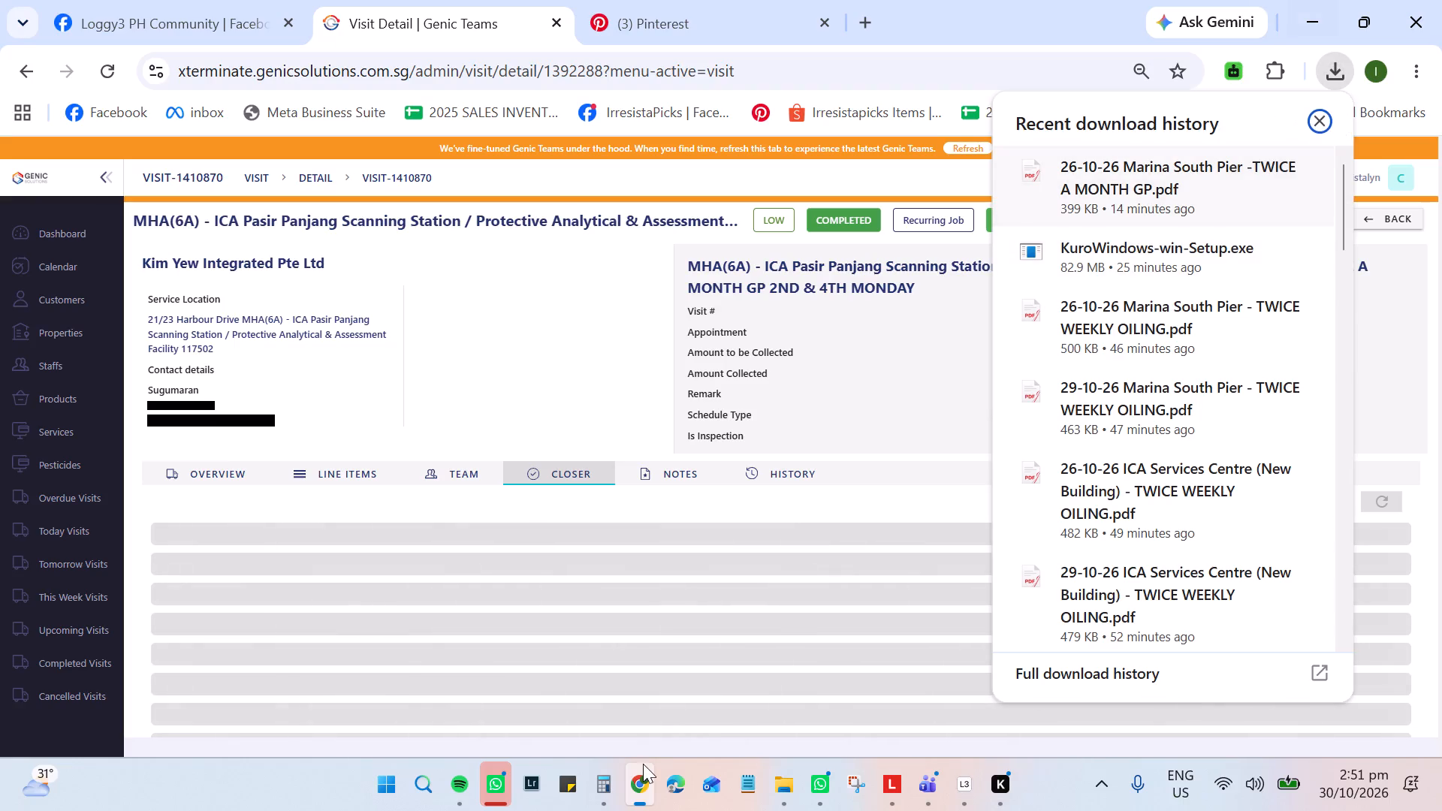
{"action": "left_click", "coordinate": [781, 794]}
{"action": "left_click", "coordinate": [933, 571]}
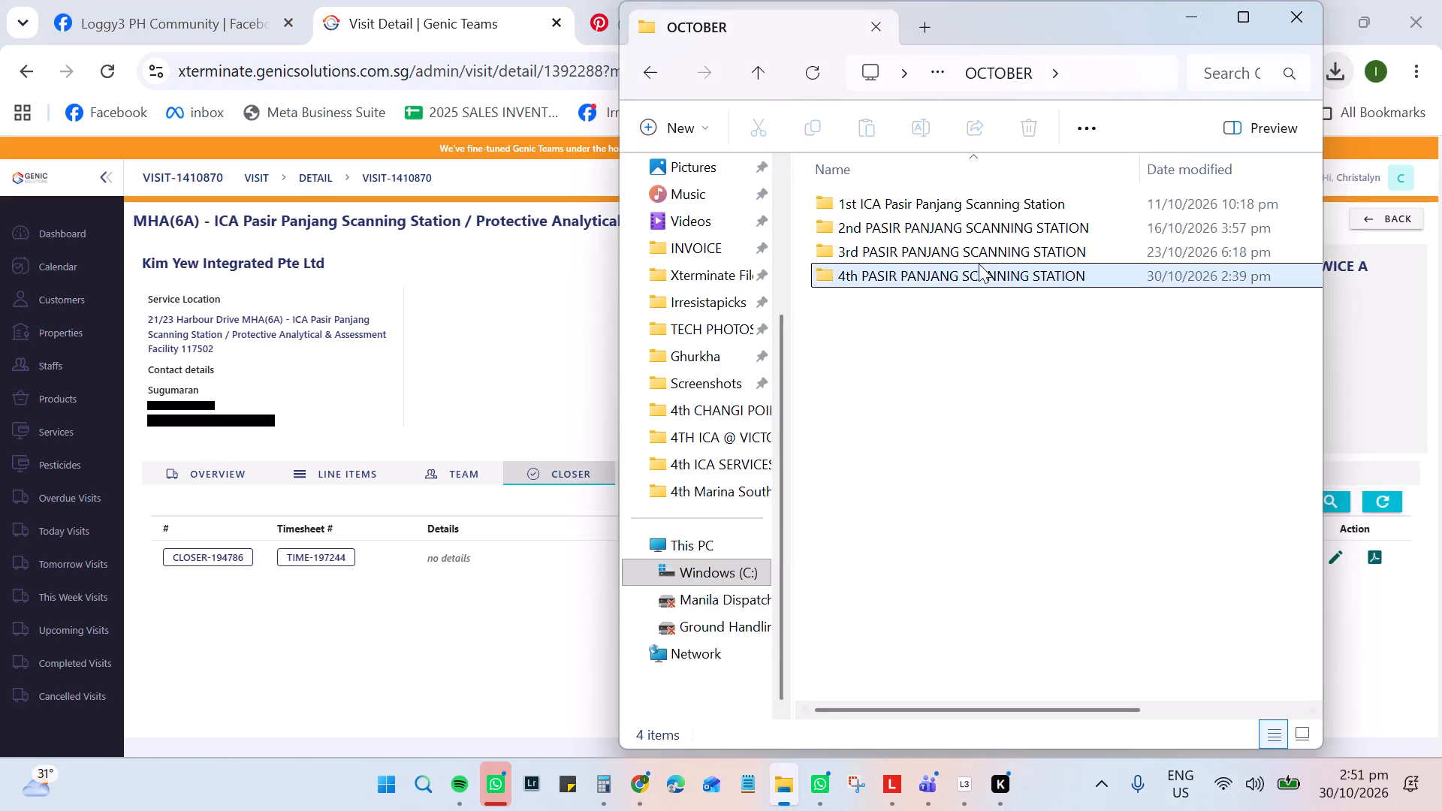
{"action": "double_click", "coordinate": [761, 75]}
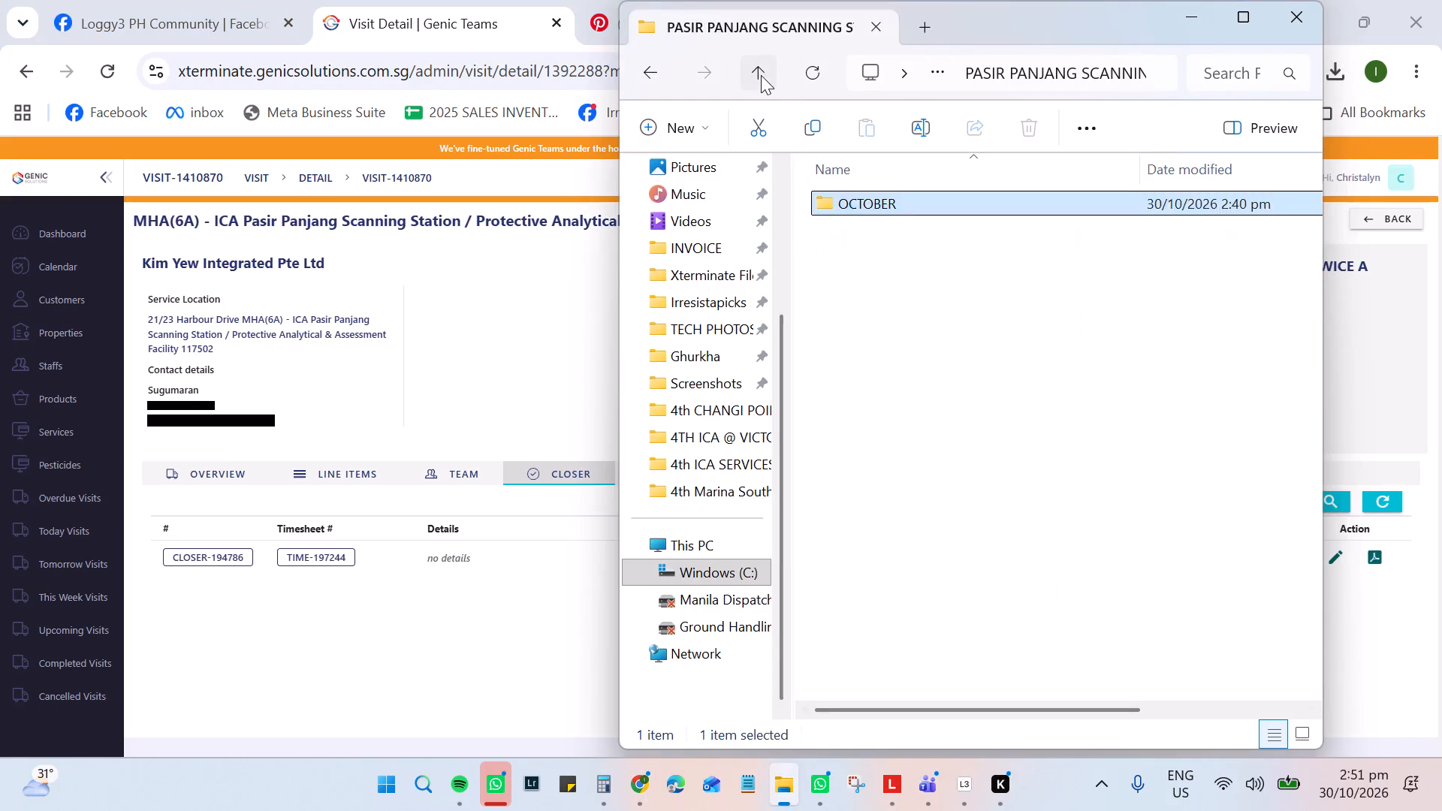
{"action": "double_click", "coordinate": [858, 296]}
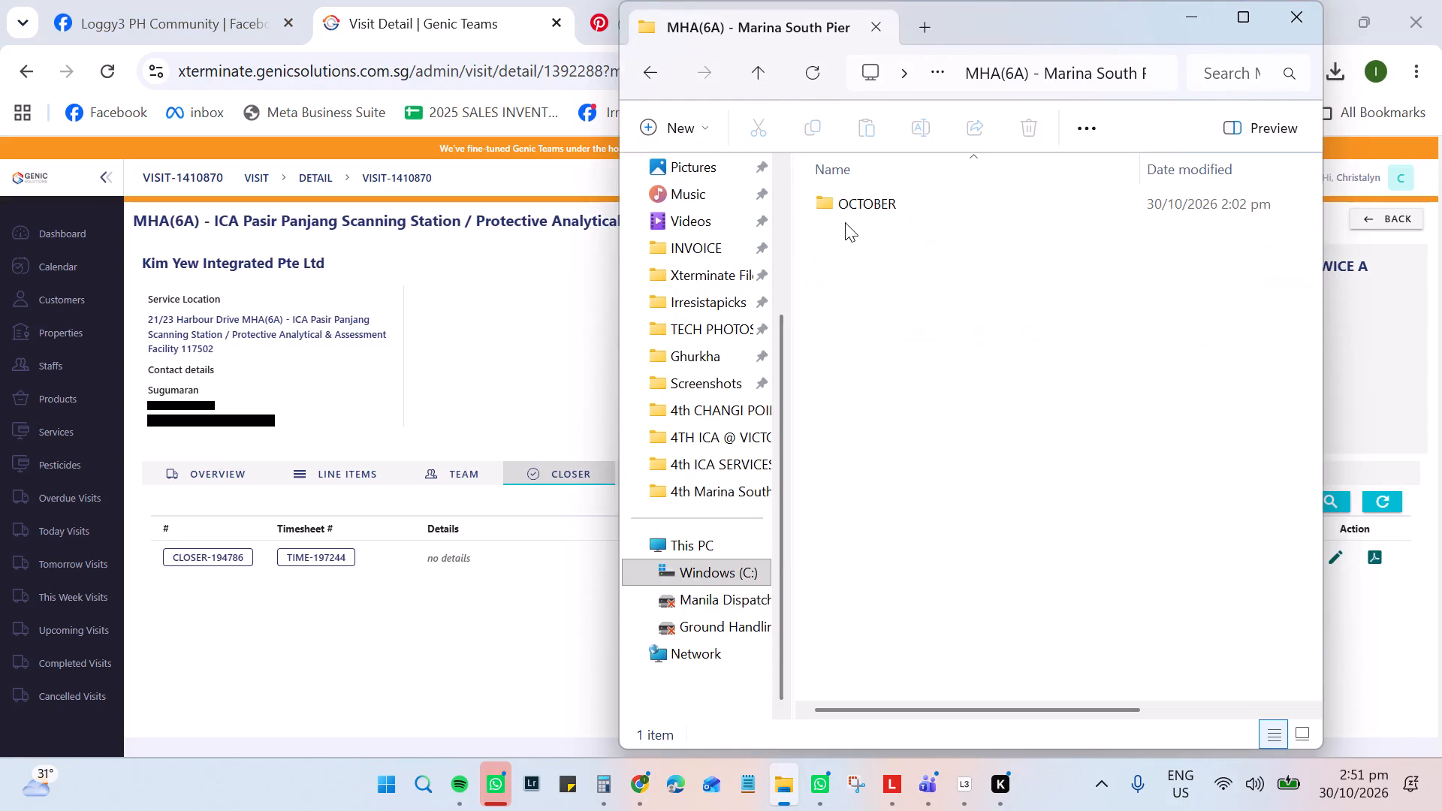
{"action": "double_click", "coordinate": [844, 207]}
{"action": "double_click", "coordinate": [877, 277]}
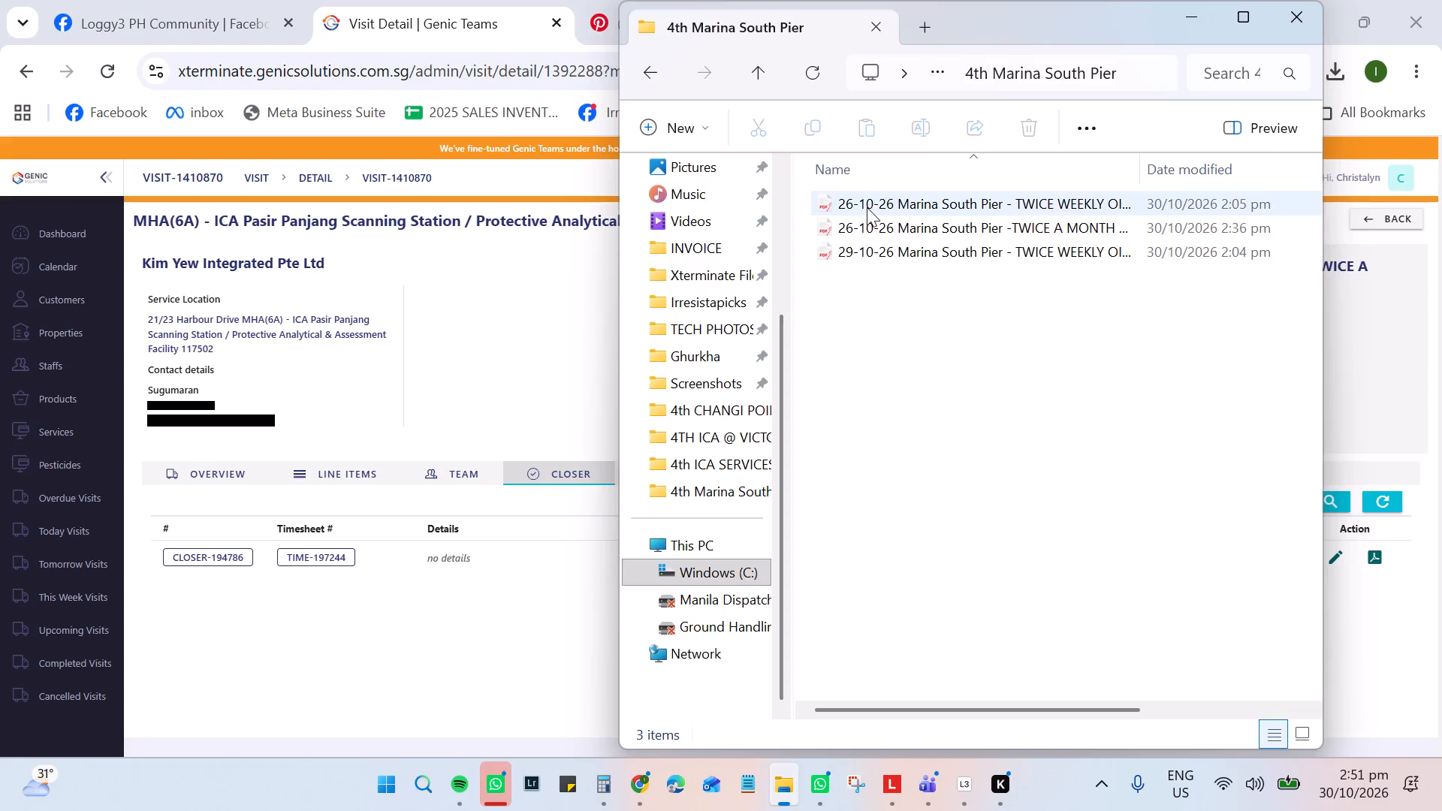
{"action": "left_click_drag", "start_coordinate": [994, 24], "coordinate": [766, 40]}
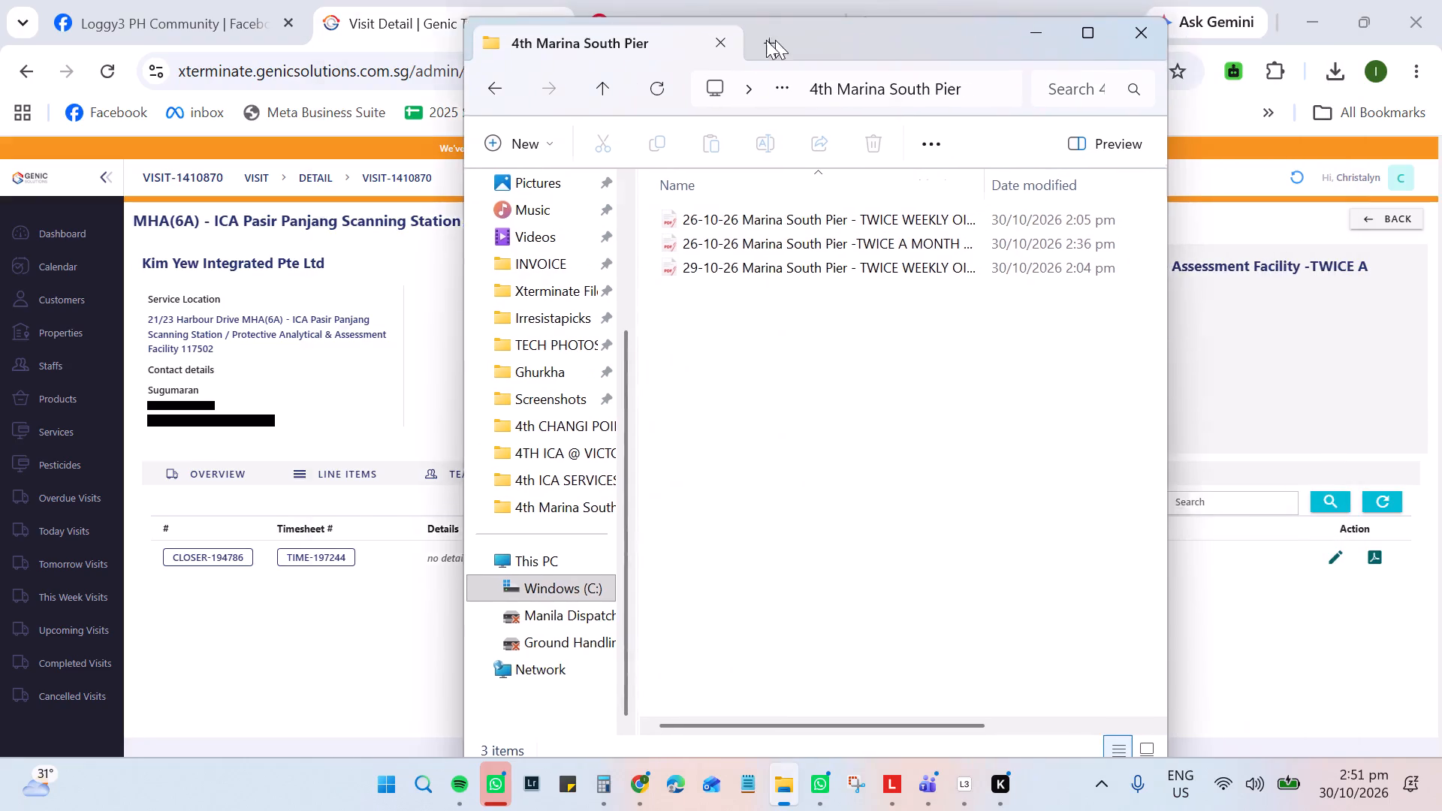
{"action": "left_click_drag", "start_coordinate": [766, 40], "coordinate": [692, 40]}
Compare the browser's recent download history with the saved reports in the 4th Marina South Pier folder.
{"action": "left_click", "coordinate": [1336, 74]}
{"action": "left_click", "coordinate": [1336, 74]}
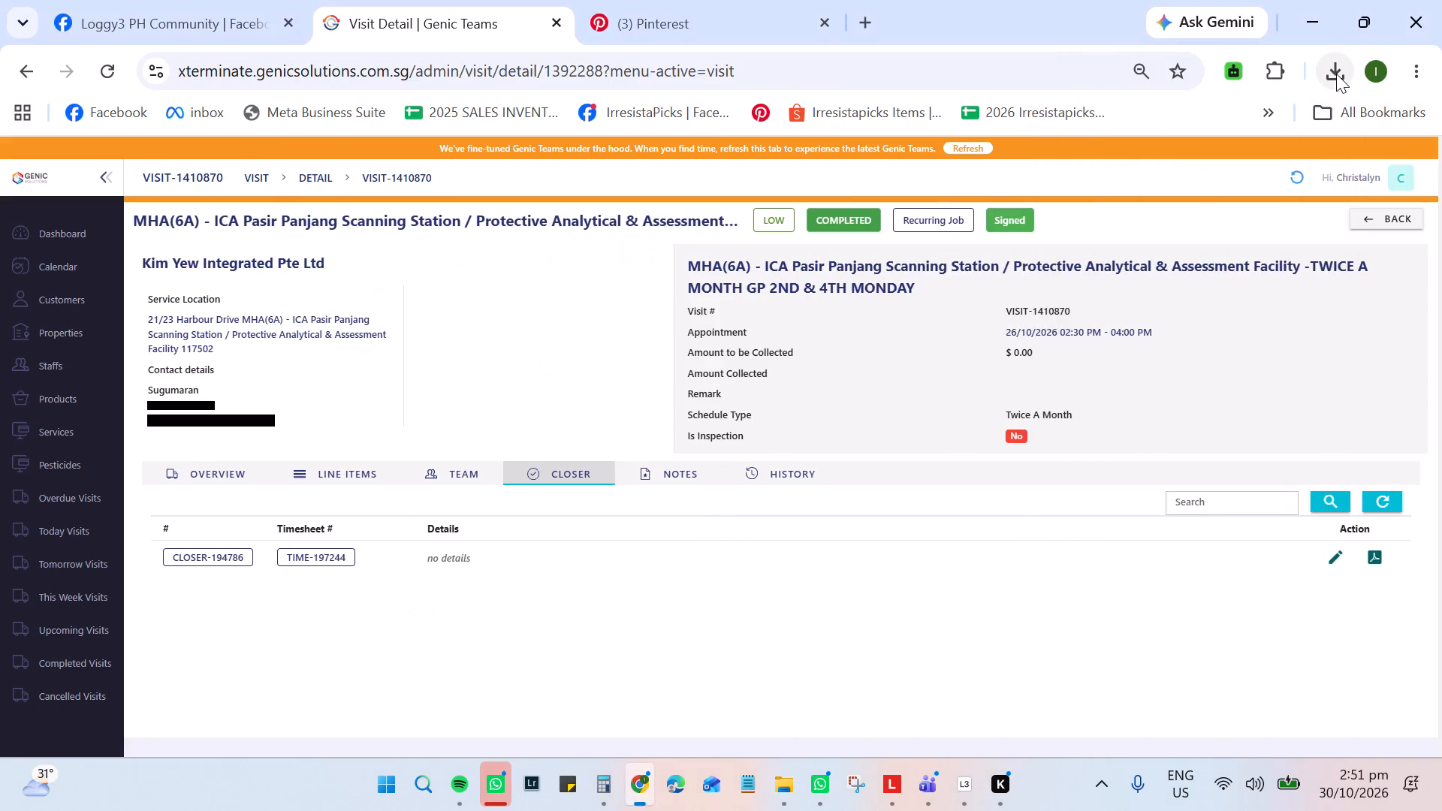
{"action": "left_click", "coordinate": [1336, 74]}
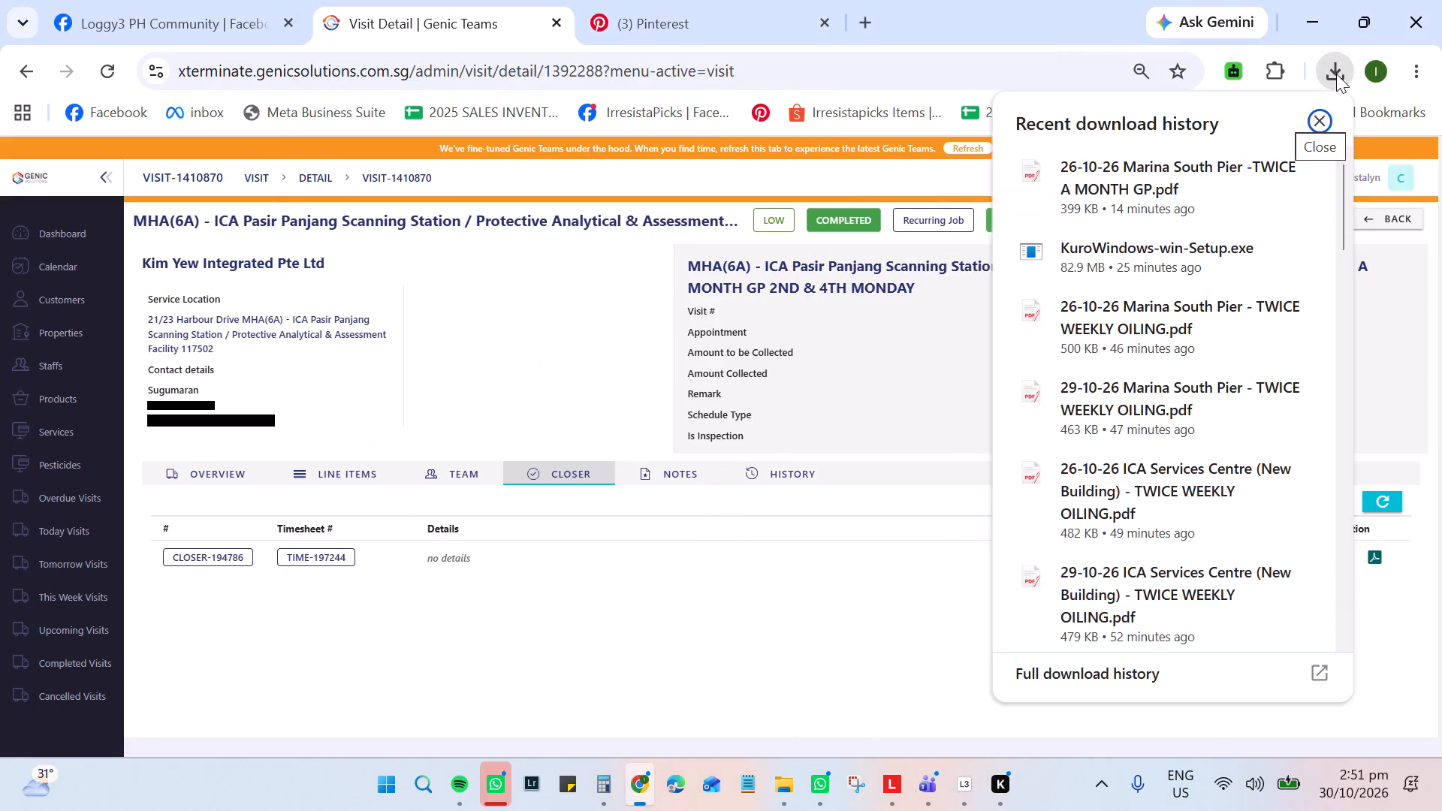
{"action": "left_click", "coordinate": [1336, 74]}
{"action": "left_click", "coordinate": [794, 776]}
{"action": "left_click", "coordinate": [721, 399]}
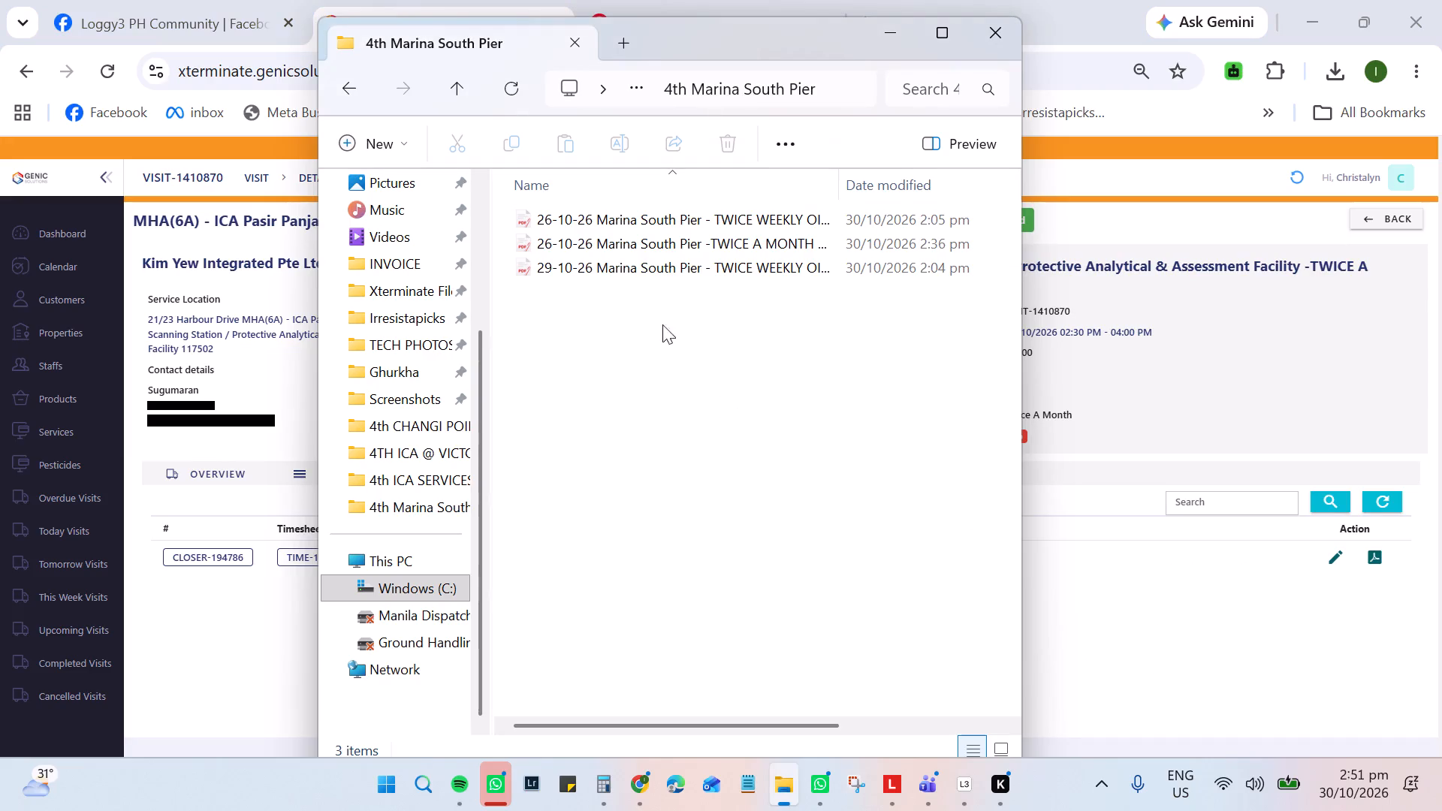
{"action": "scroll", "coordinate": [644, 378], "scroll_direction": "up", "scroll_amount": 1, "text": "ctrl"}
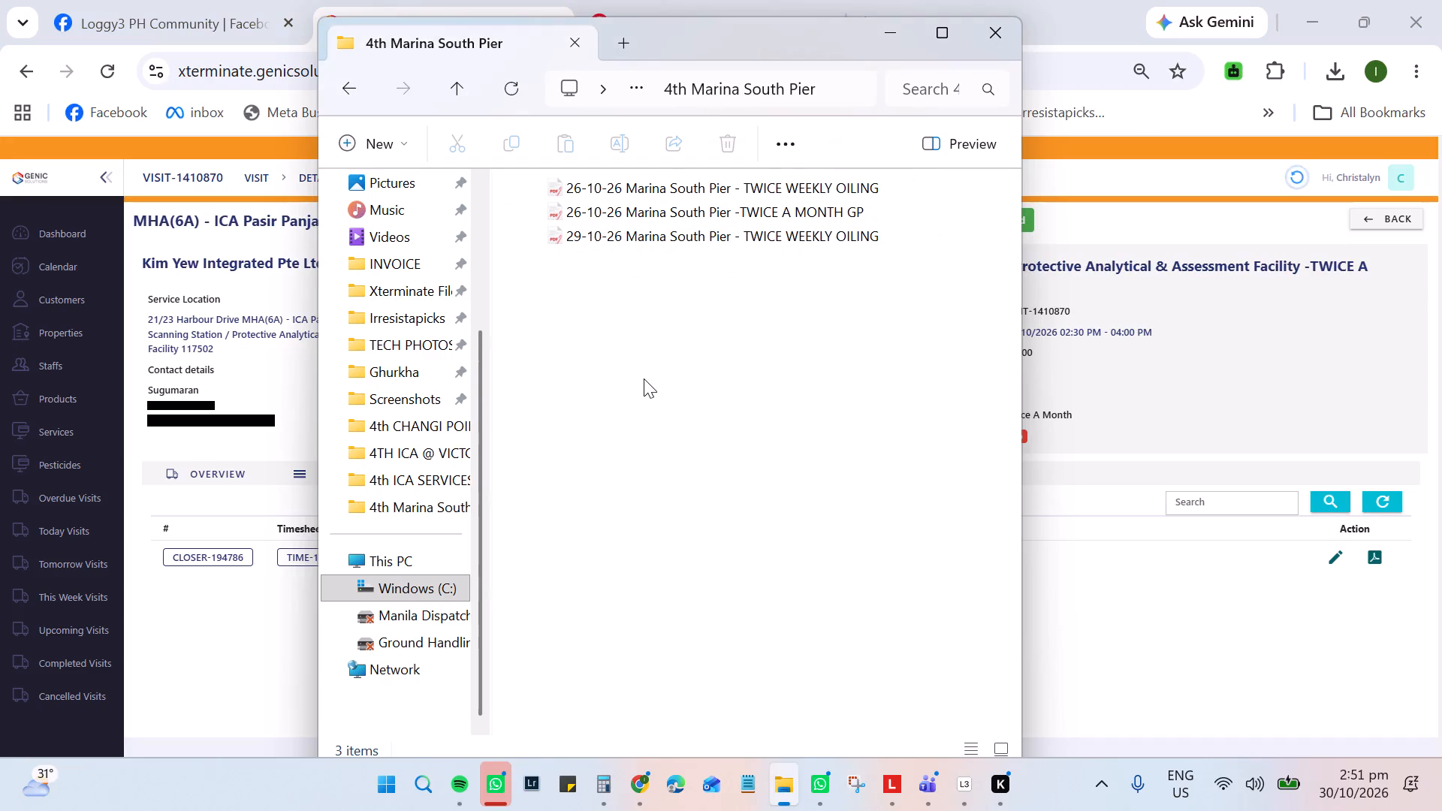
{"action": "left_click", "coordinate": [1329, 73]}
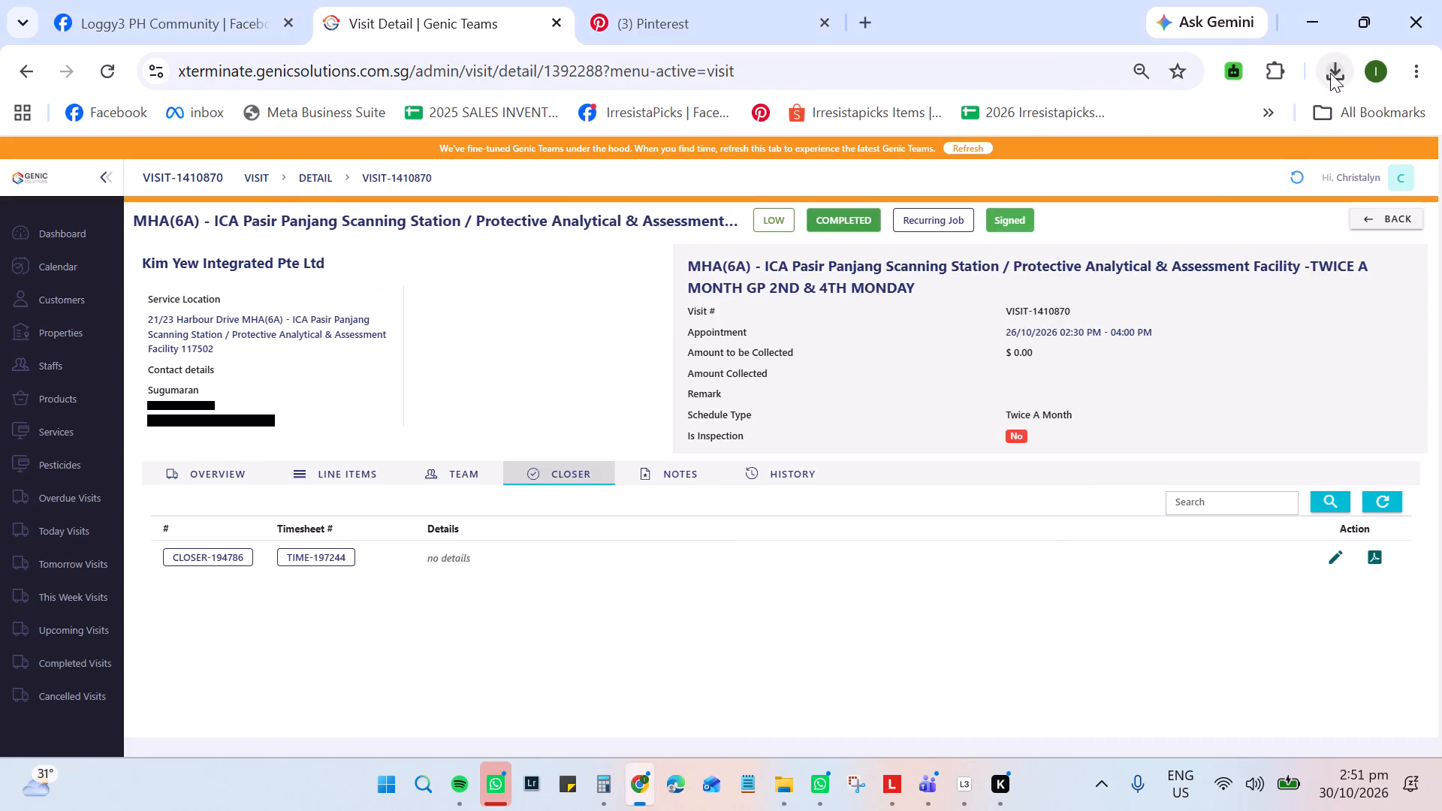
{"action": "left_click", "coordinate": [1330, 73]}
{"action": "left_click", "coordinate": [1330, 73]}
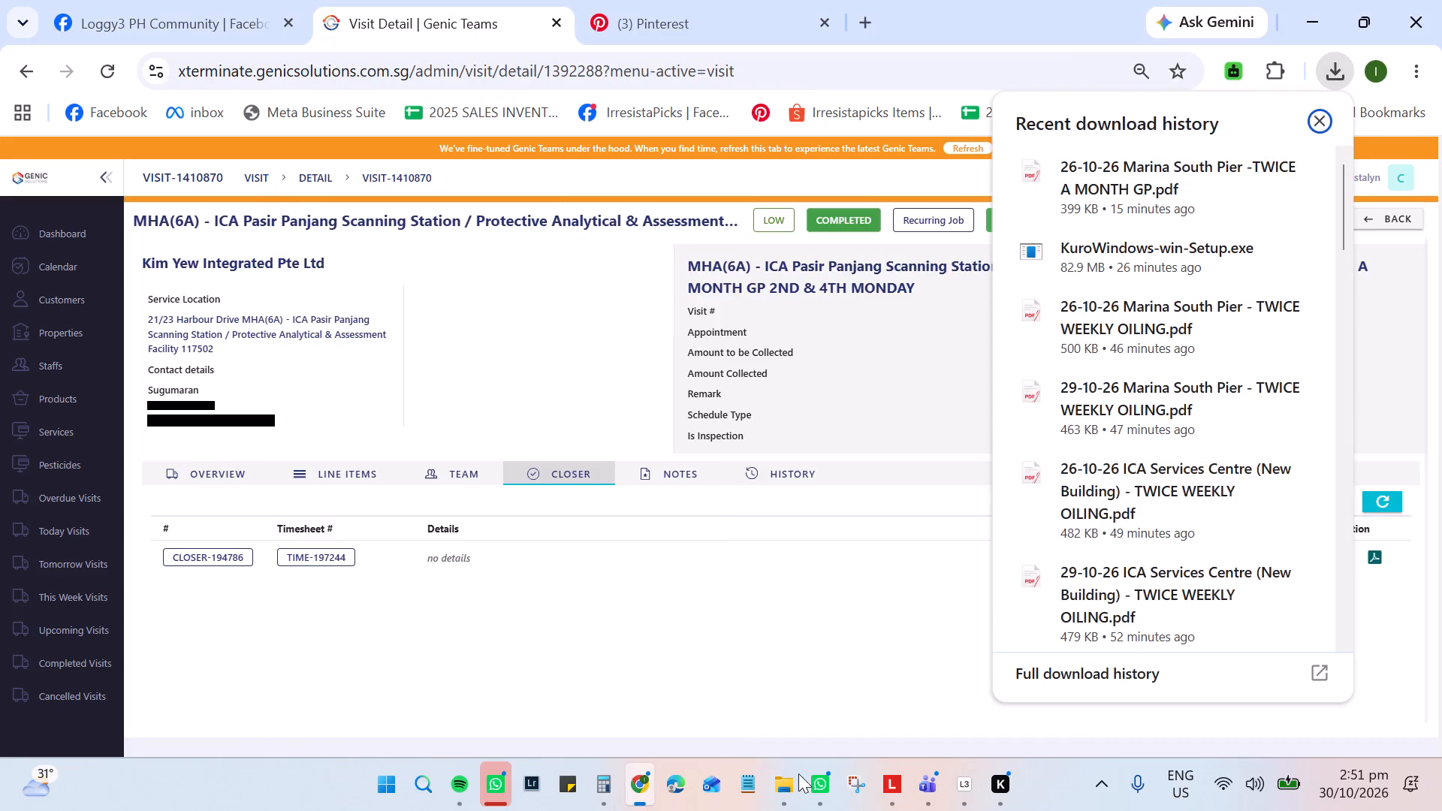
Open the PDF report 26-10-26 Marina South Pier -TWICE A MONTH GP, review its pages and photos, and return to the visit page.
{"action": "left_click", "coordinate": [784, 798]}
{"action": "left_click", "coordinate": [806, 412]}
{"action": "double_click", "coordinate": [726, 217]}
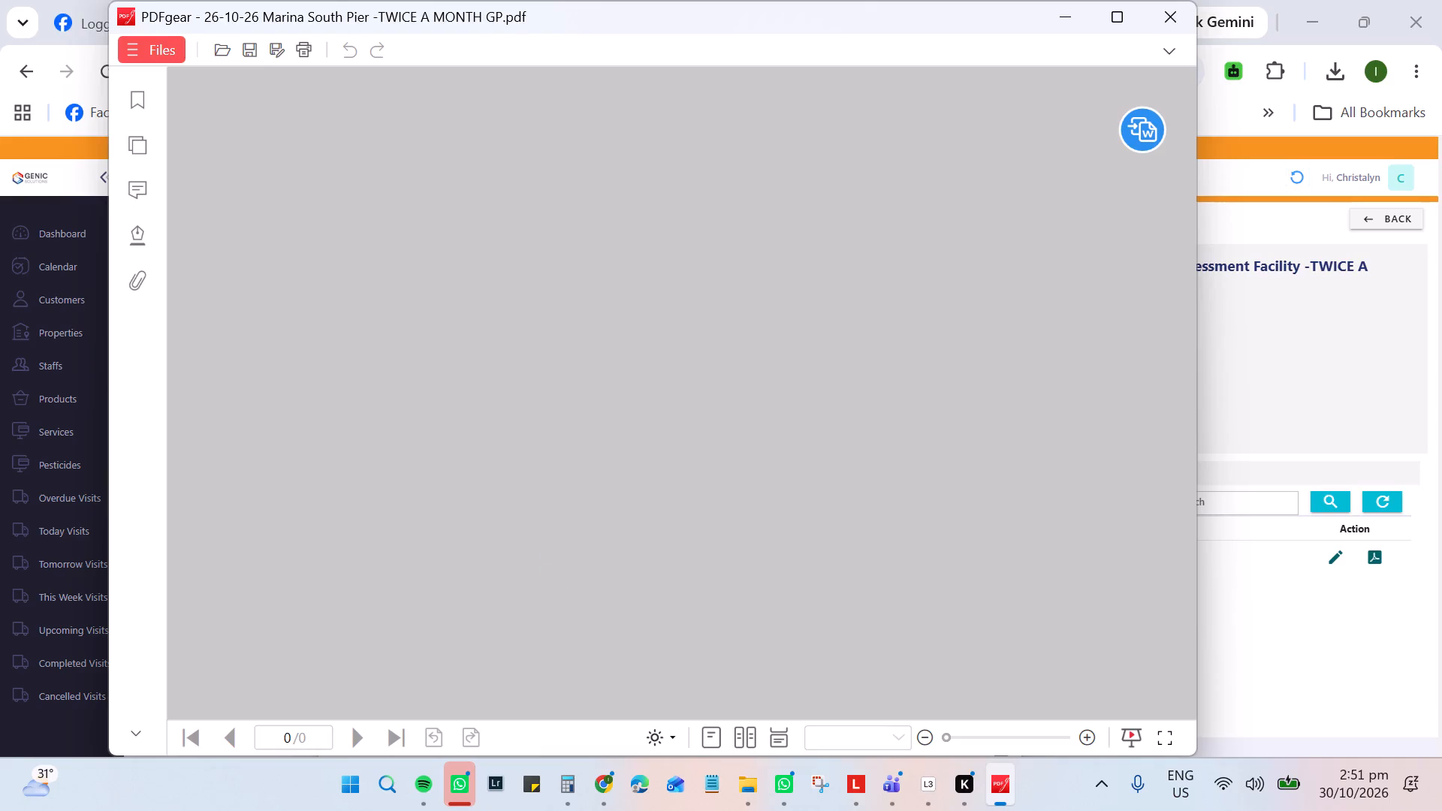
{"action": "scroll", "coordinate": [670, 588], "scroll_direction": "down", "scroll_amount": 2, "text": "ctrl"}
{"action": "scroll", "coordinate": [670, 588], "scroll_direction": "down", "scroll_amount": 5}
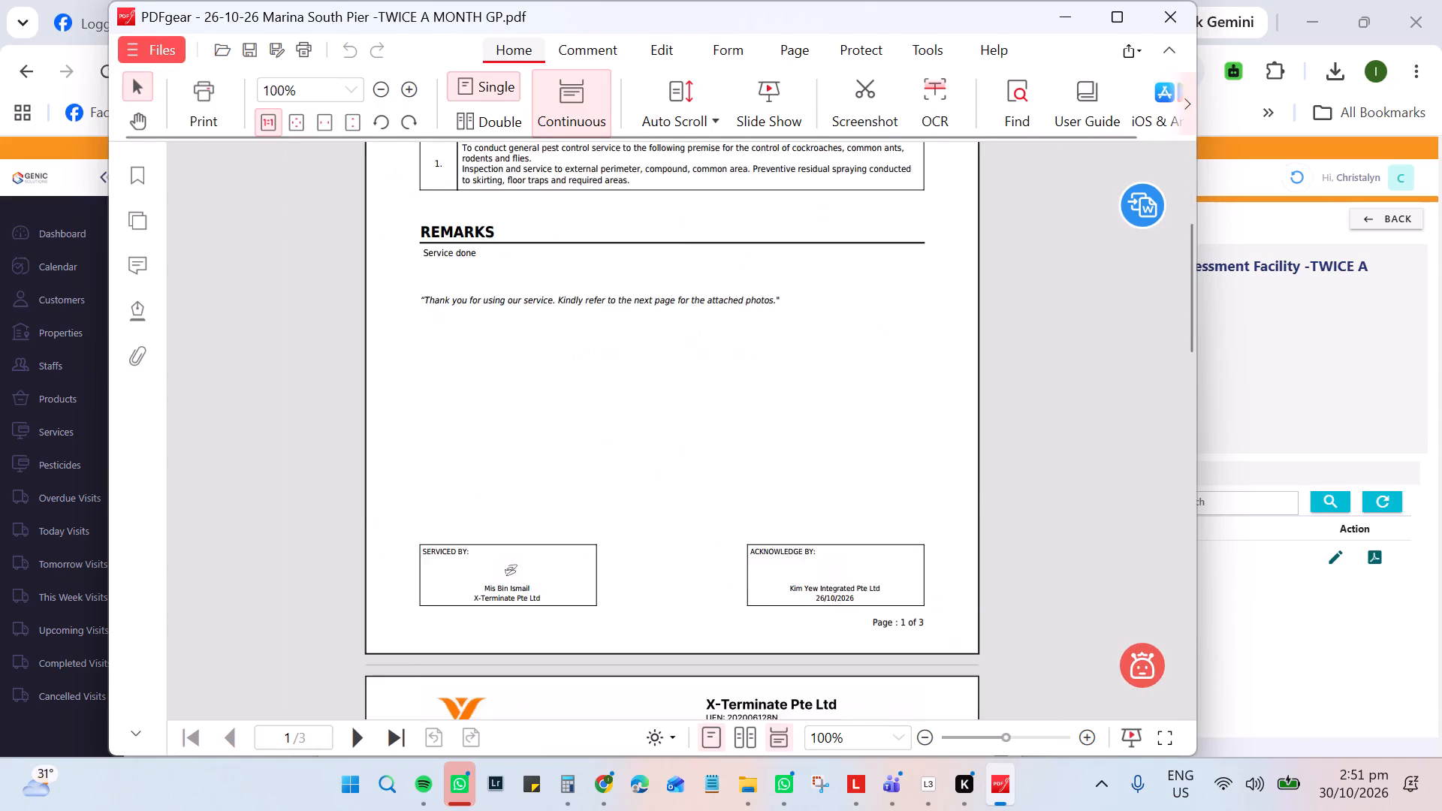
{"action": "scroll", "coordinate": [670, 588], "scroll_direction": "down", "scroll_amount": 18}
{"action": "scroll", "coordinate": [675, 614], "scroll_direction": "down", "scroll_amount": 5}
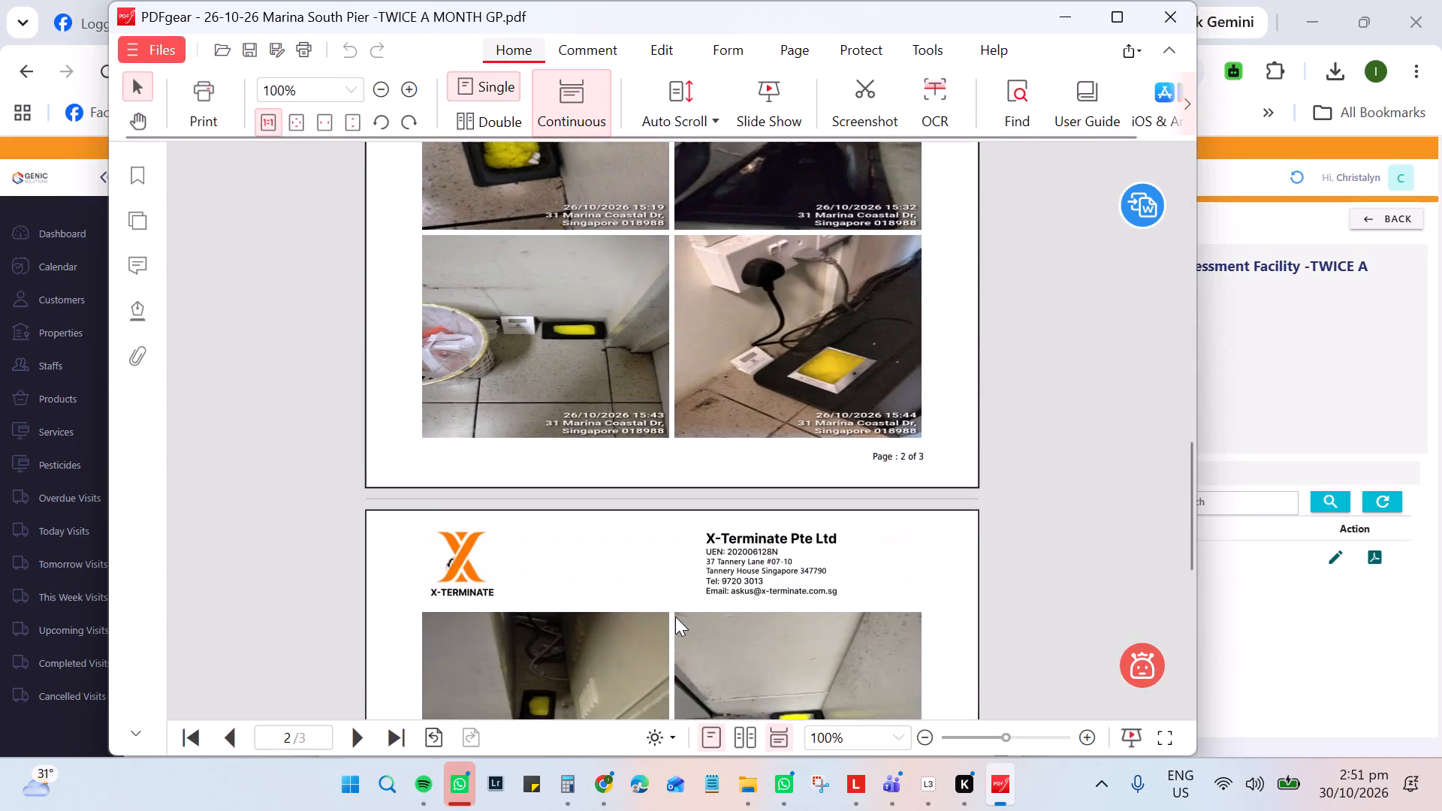
{"action": "scroll", "coordinate": [675, 618], "scroll_direction": "down", "scroll_amount": 6}
{"action": "left_click", "coordinate": [675, 618]}
{"action": "left_click", "coordinate": [1163, 17]}
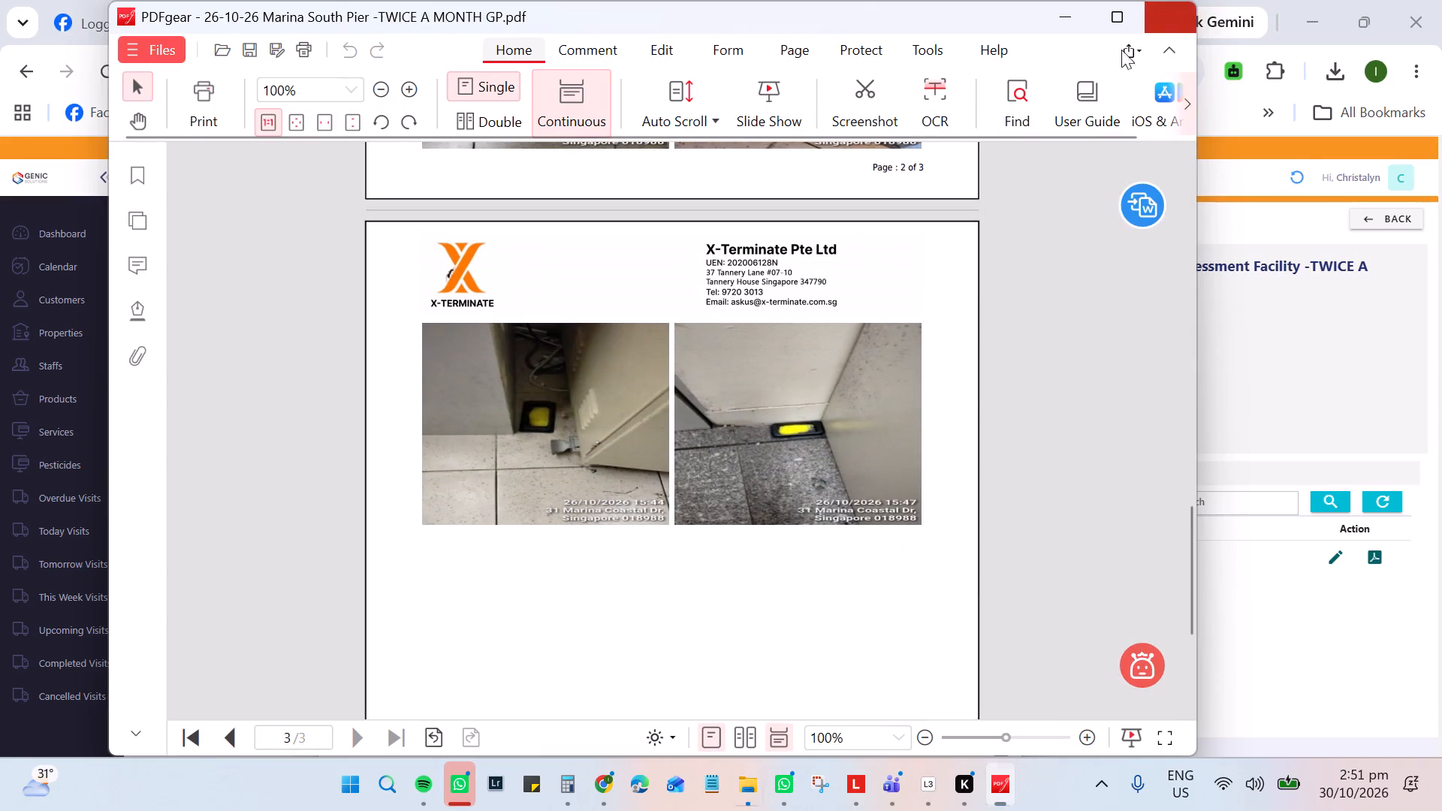
{"action": "left_click", "coordinate": [877, 595]}
{"action": "left_click", "coordinate": [1124, 638]}
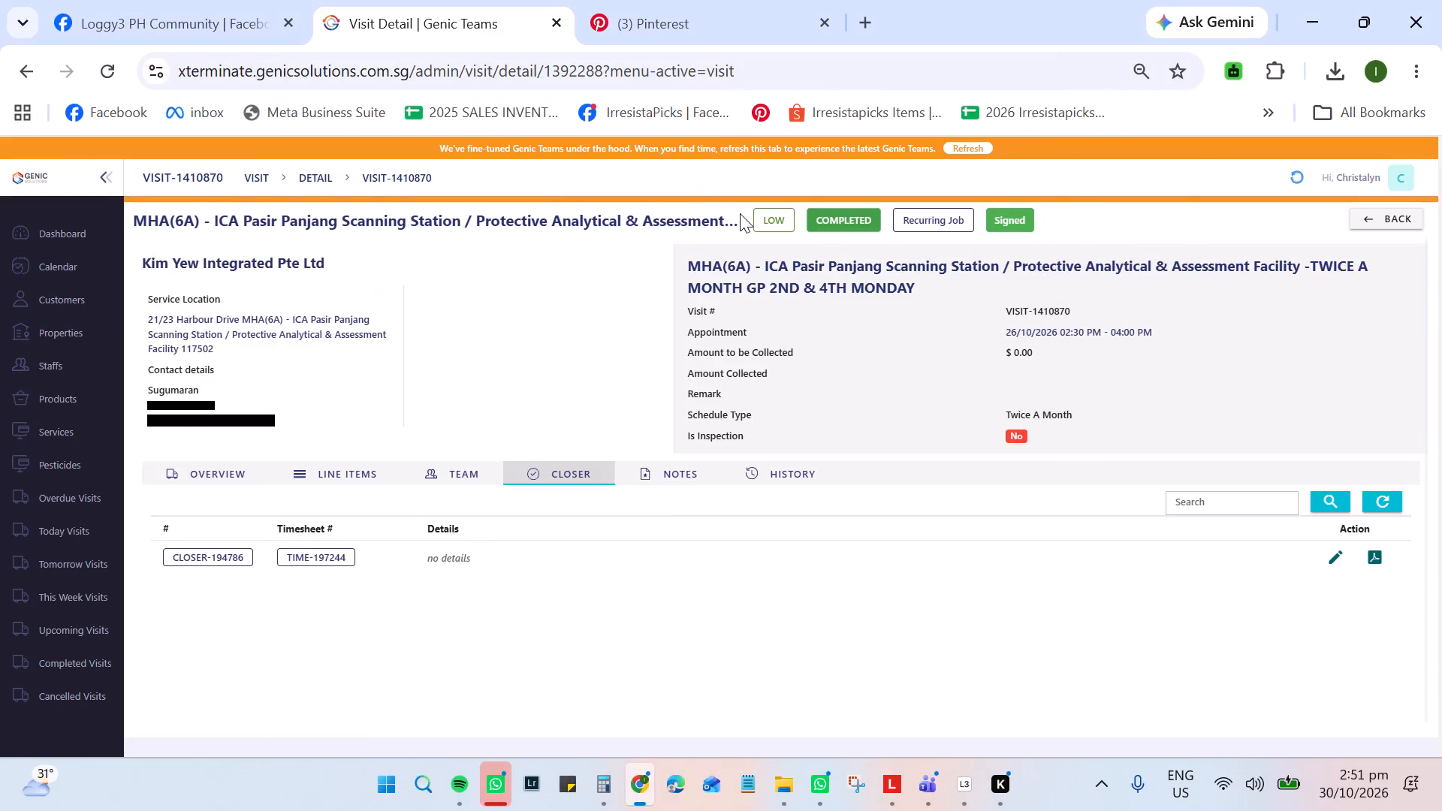
{"action": "left_click", "coordinate": [32, 80]}
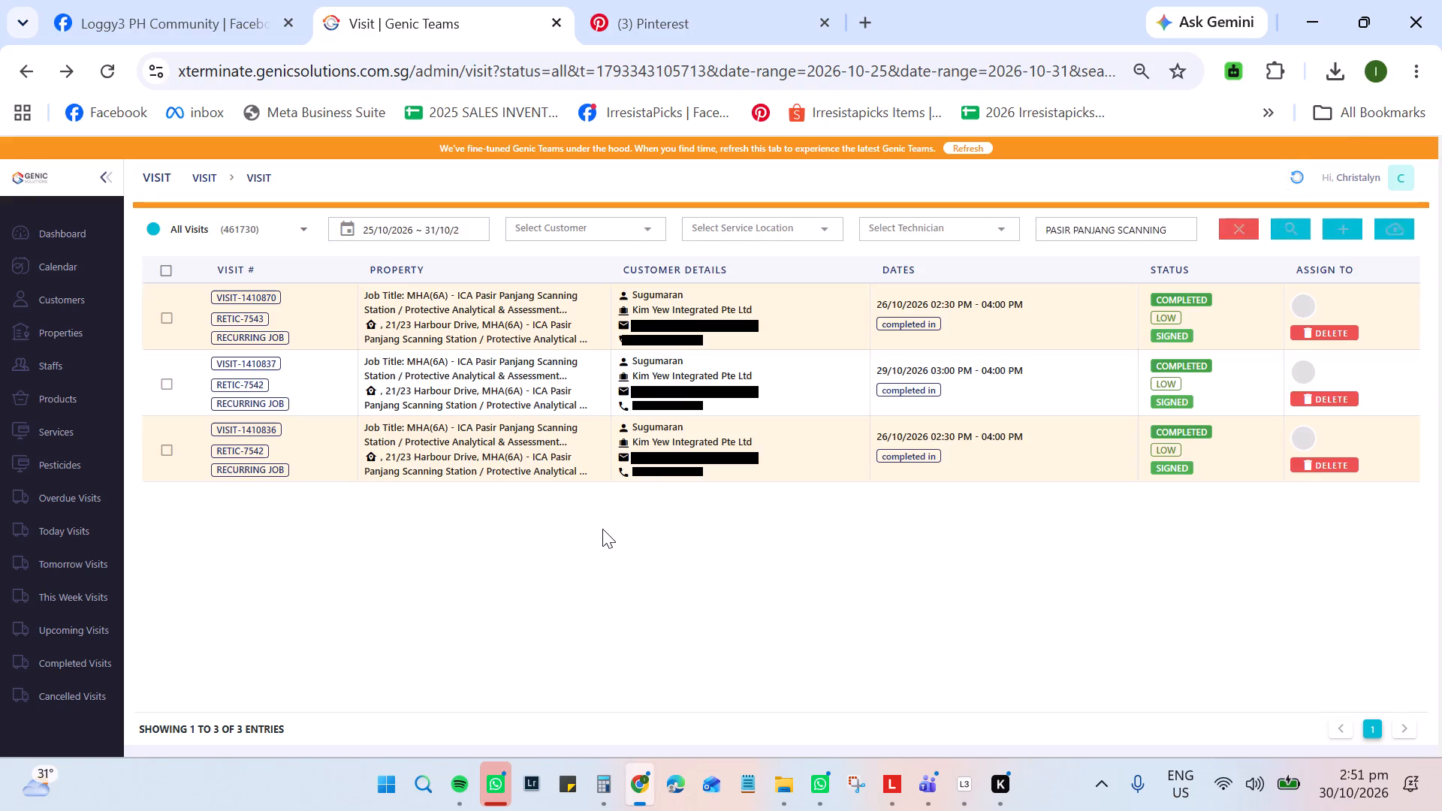
{"action": "left_click", "coordinate": [443, 312]}
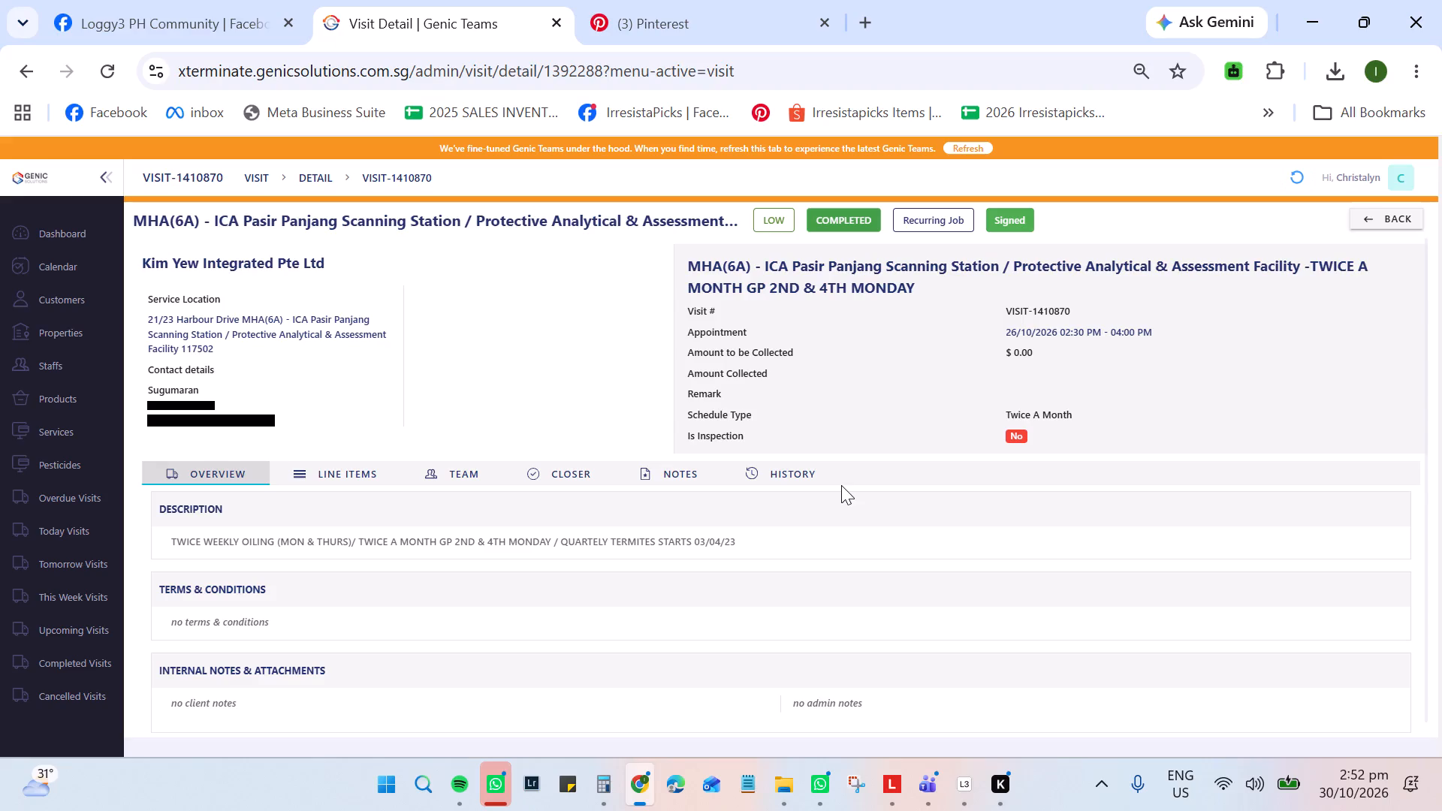
{"action": "left_click", "coordinate": [575, 476]}
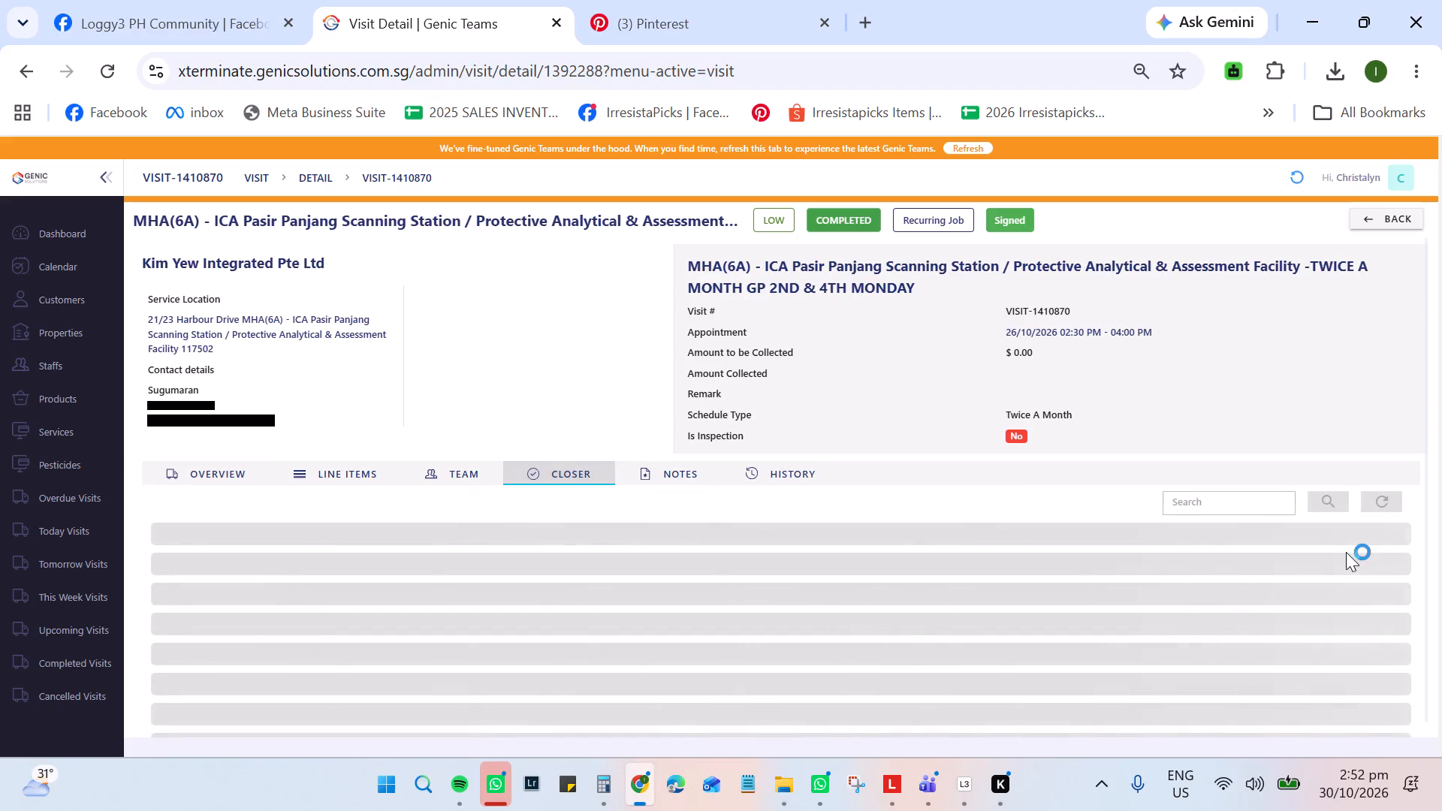
{"action": "left_click", "coordinate": [1327, 553]}
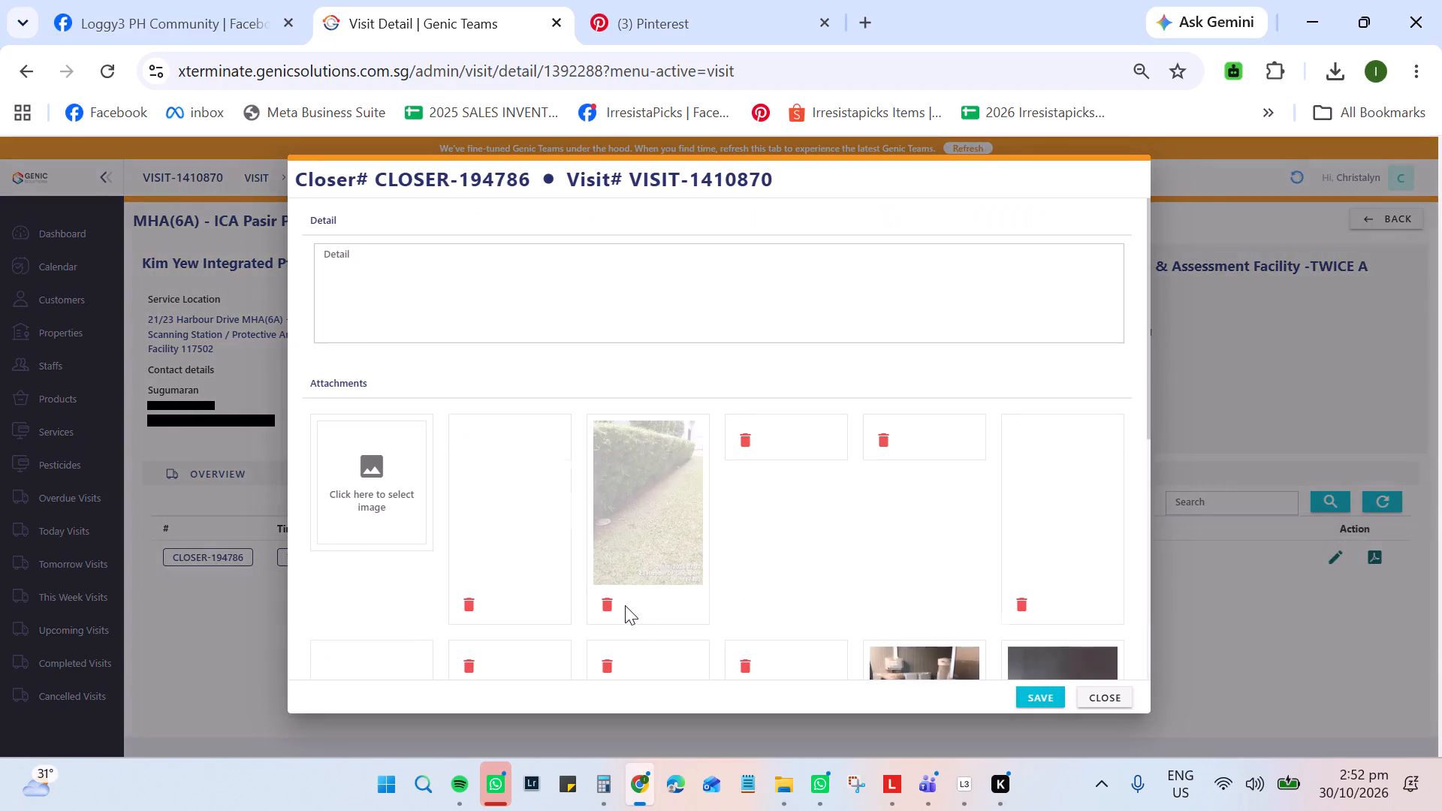
{"action": "scroll", "coordinate": [625, 605], "scroll_direction": "down", "scroll_amount": 2}
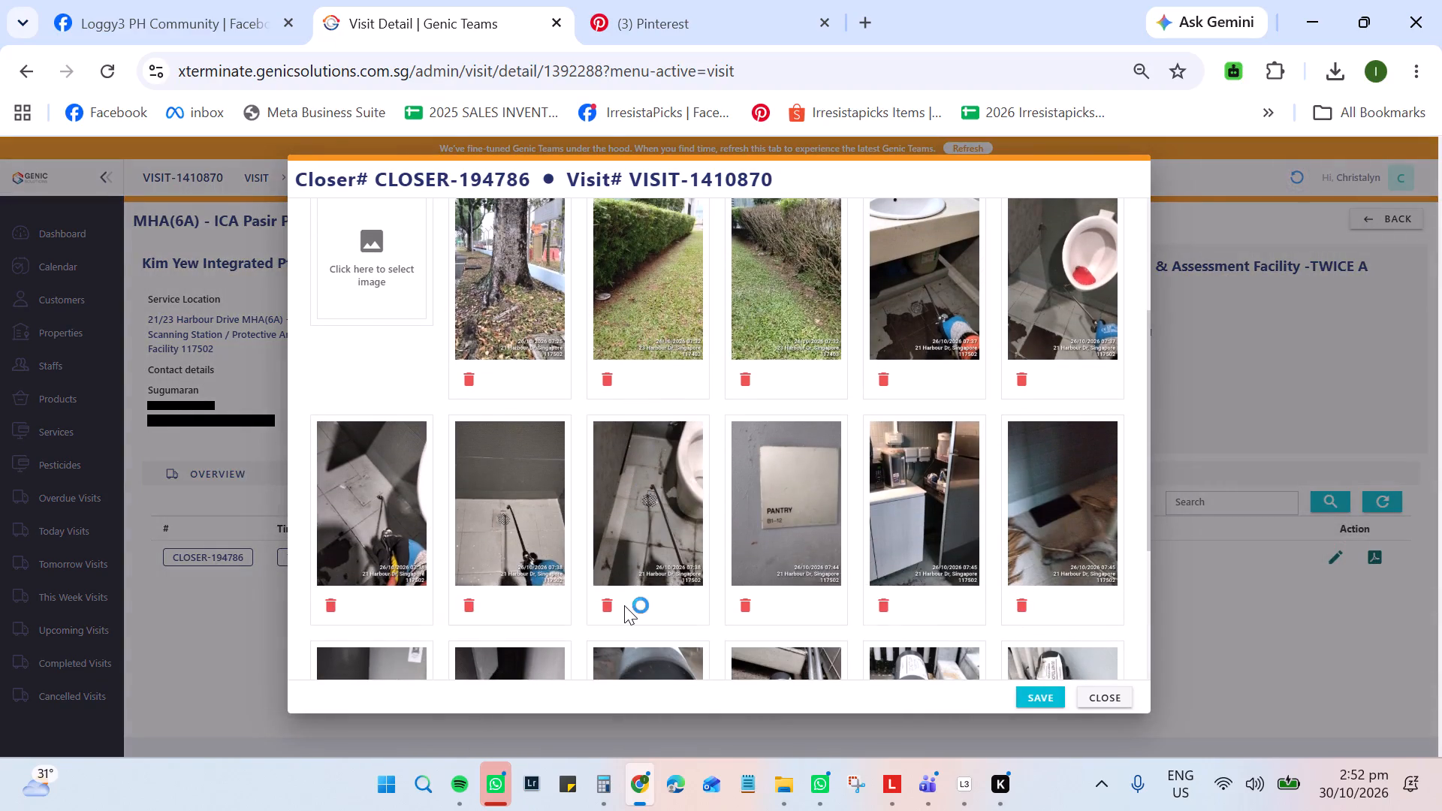
{"action": "left_click", "coordinate": [747, 384]}
{"action": "left_click", "coordinate": [608, 385]}
{"action": "left_click", "coordinate": [475, 374]}
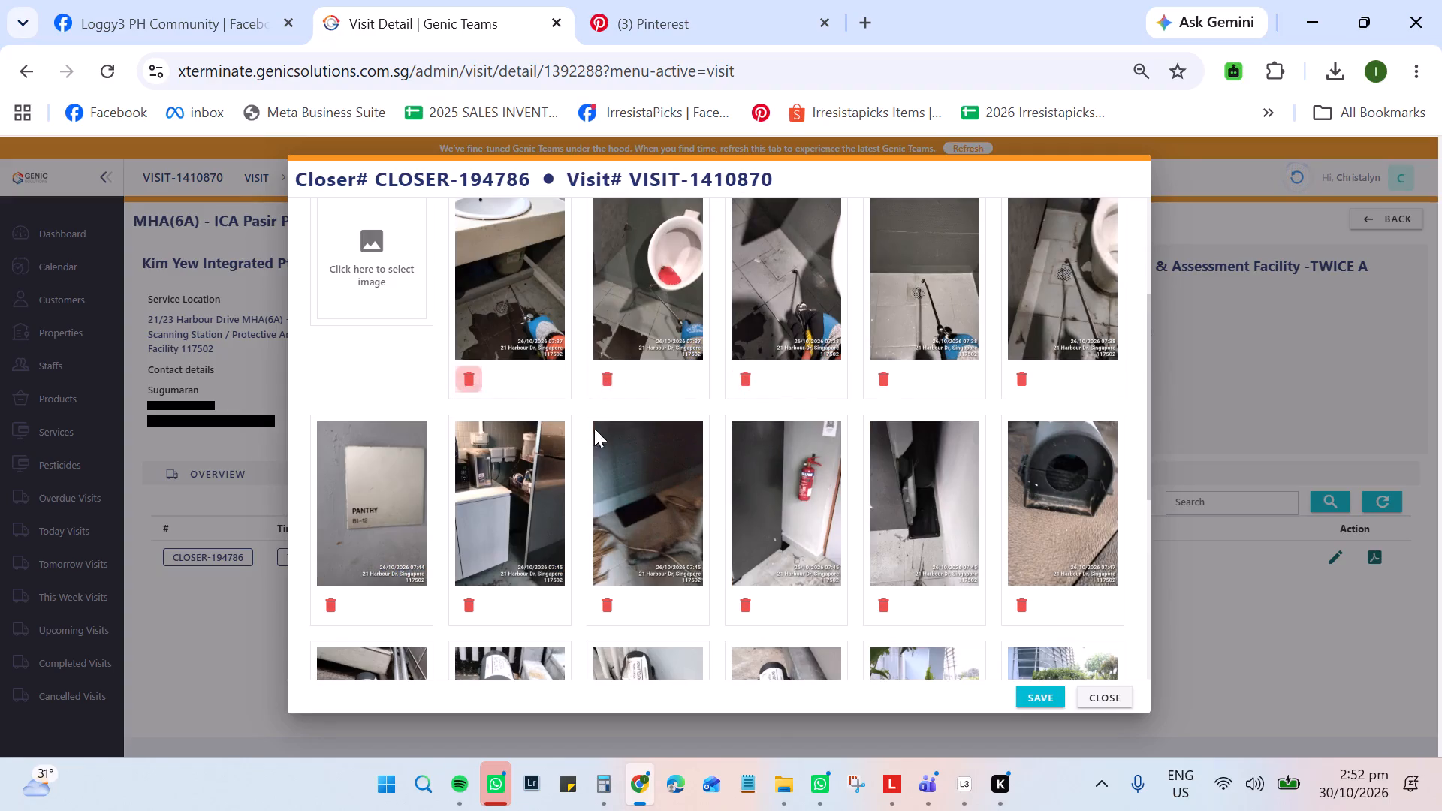
{"action": "left_click", "coordinate": [1116, 698]}
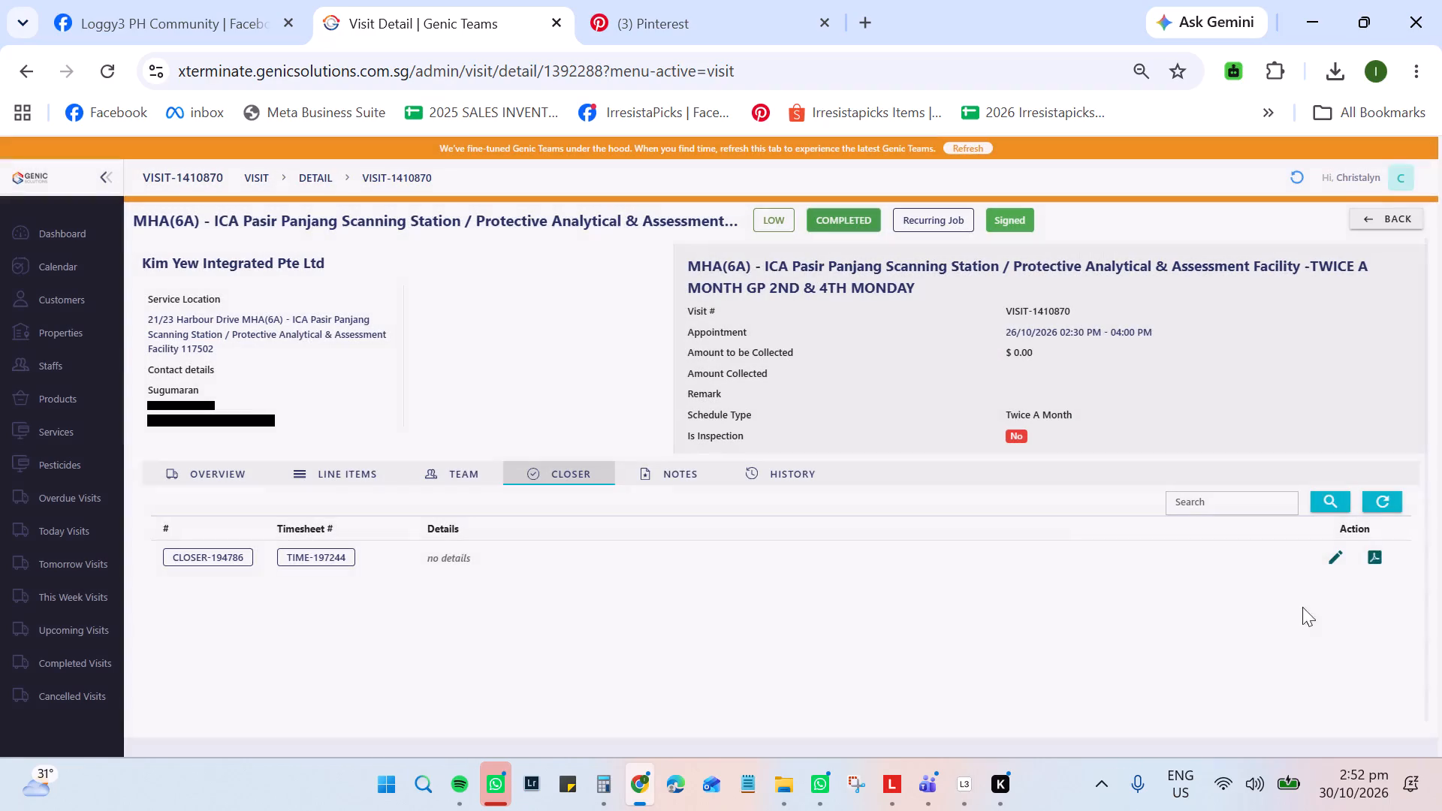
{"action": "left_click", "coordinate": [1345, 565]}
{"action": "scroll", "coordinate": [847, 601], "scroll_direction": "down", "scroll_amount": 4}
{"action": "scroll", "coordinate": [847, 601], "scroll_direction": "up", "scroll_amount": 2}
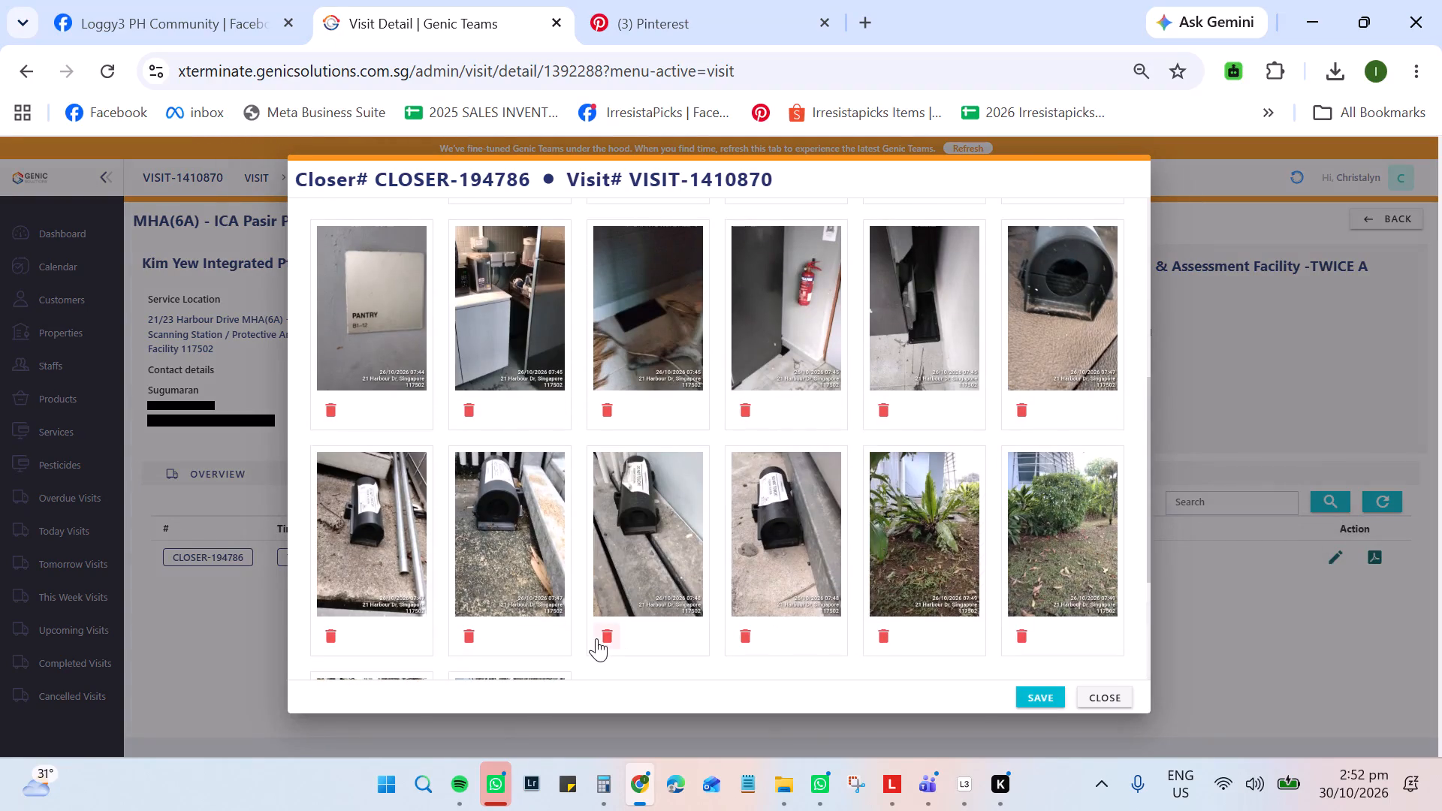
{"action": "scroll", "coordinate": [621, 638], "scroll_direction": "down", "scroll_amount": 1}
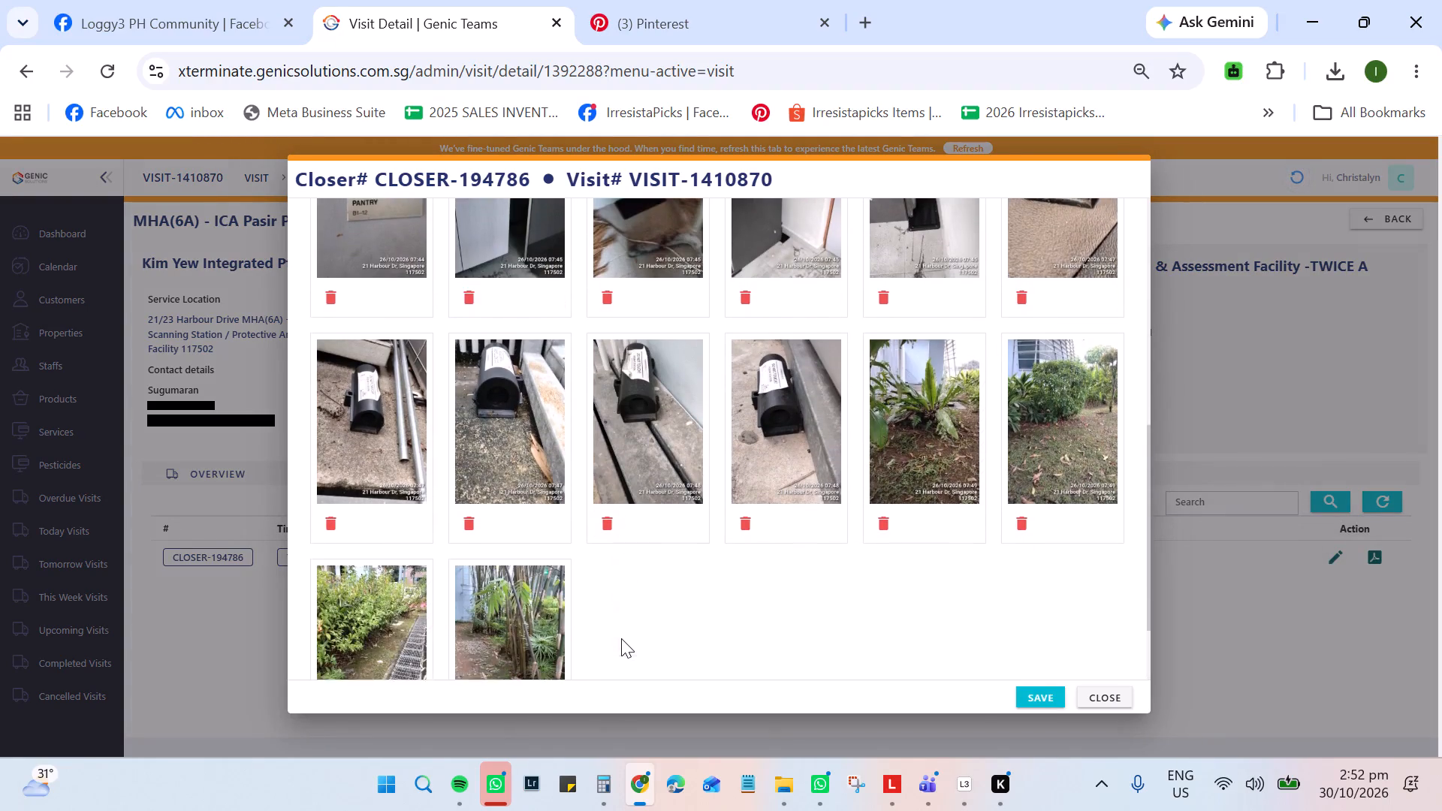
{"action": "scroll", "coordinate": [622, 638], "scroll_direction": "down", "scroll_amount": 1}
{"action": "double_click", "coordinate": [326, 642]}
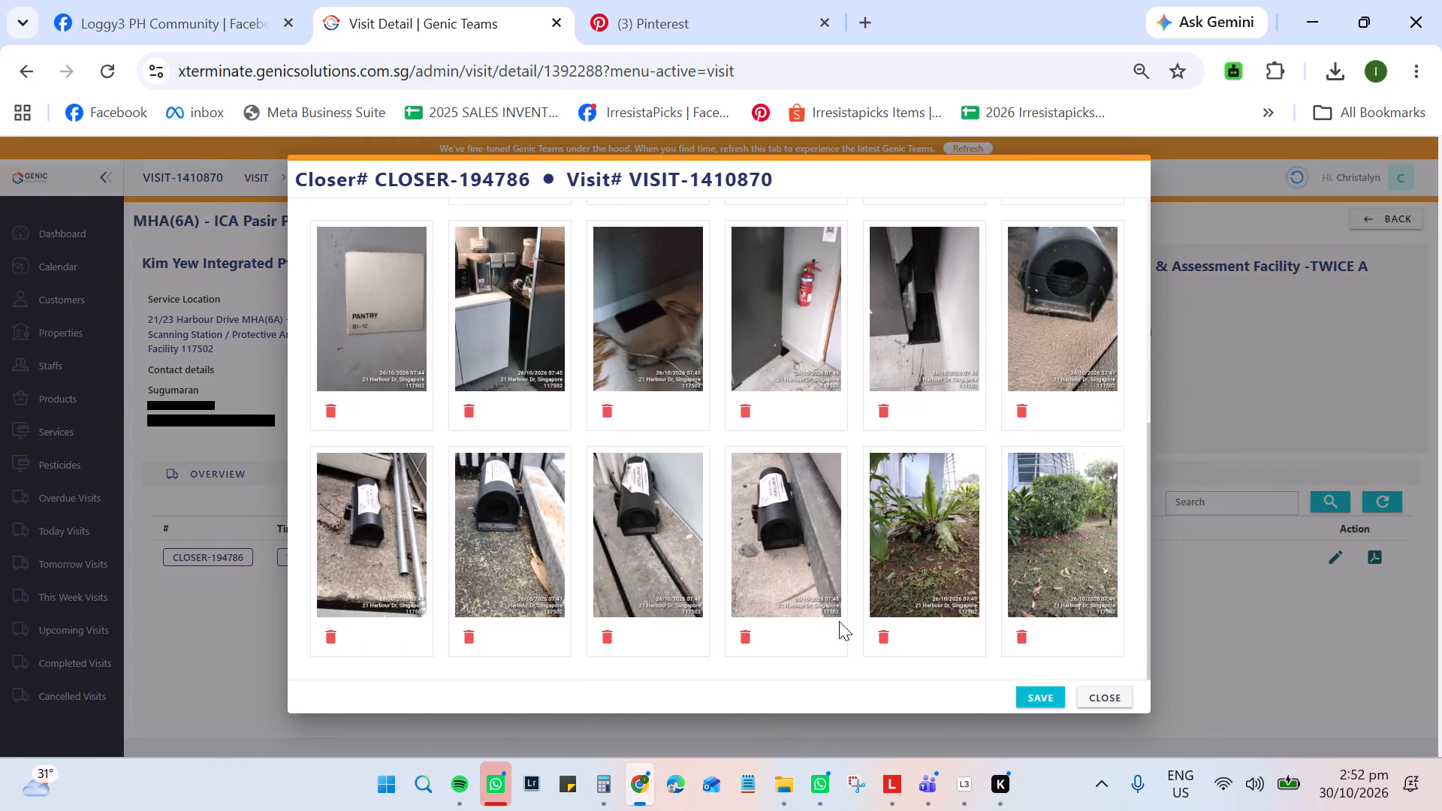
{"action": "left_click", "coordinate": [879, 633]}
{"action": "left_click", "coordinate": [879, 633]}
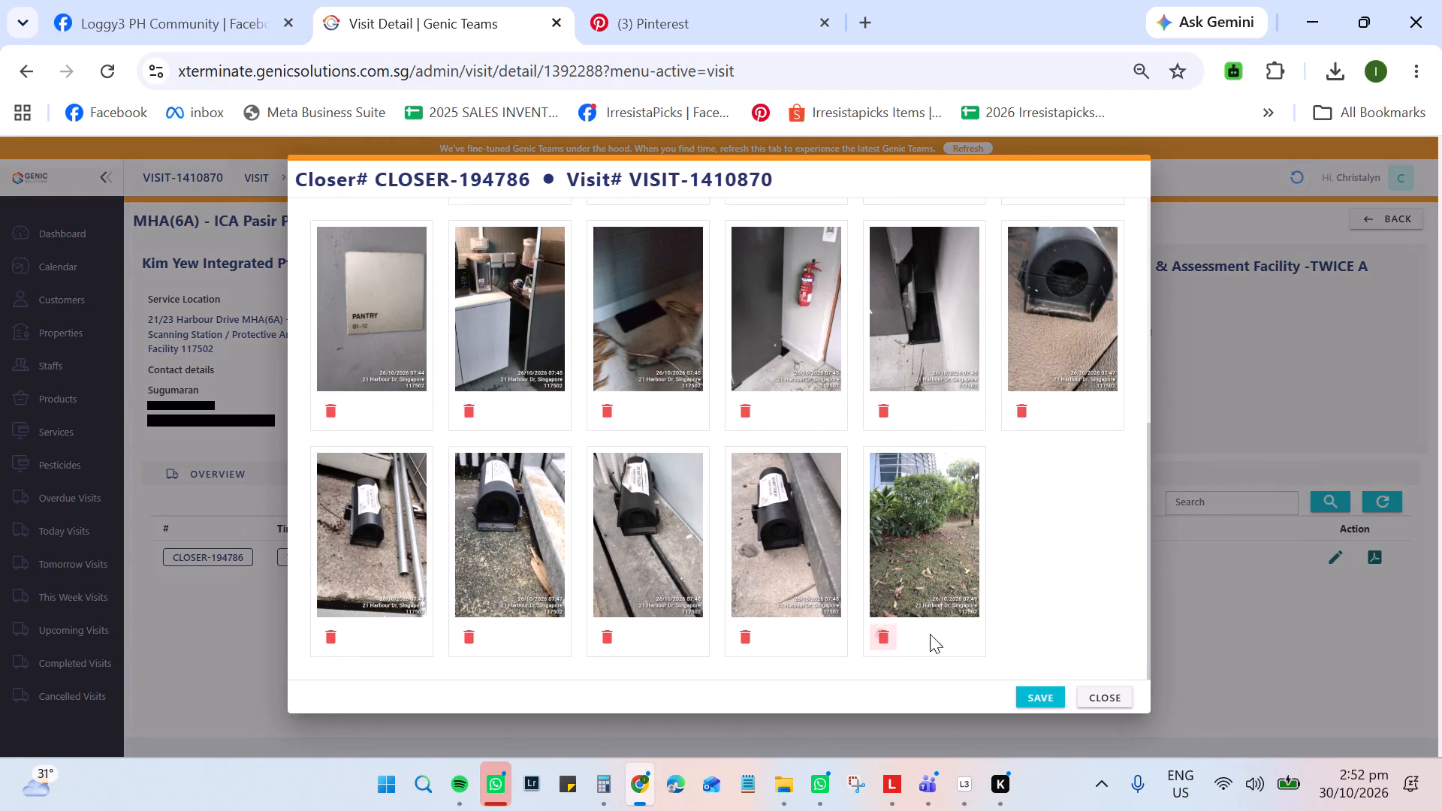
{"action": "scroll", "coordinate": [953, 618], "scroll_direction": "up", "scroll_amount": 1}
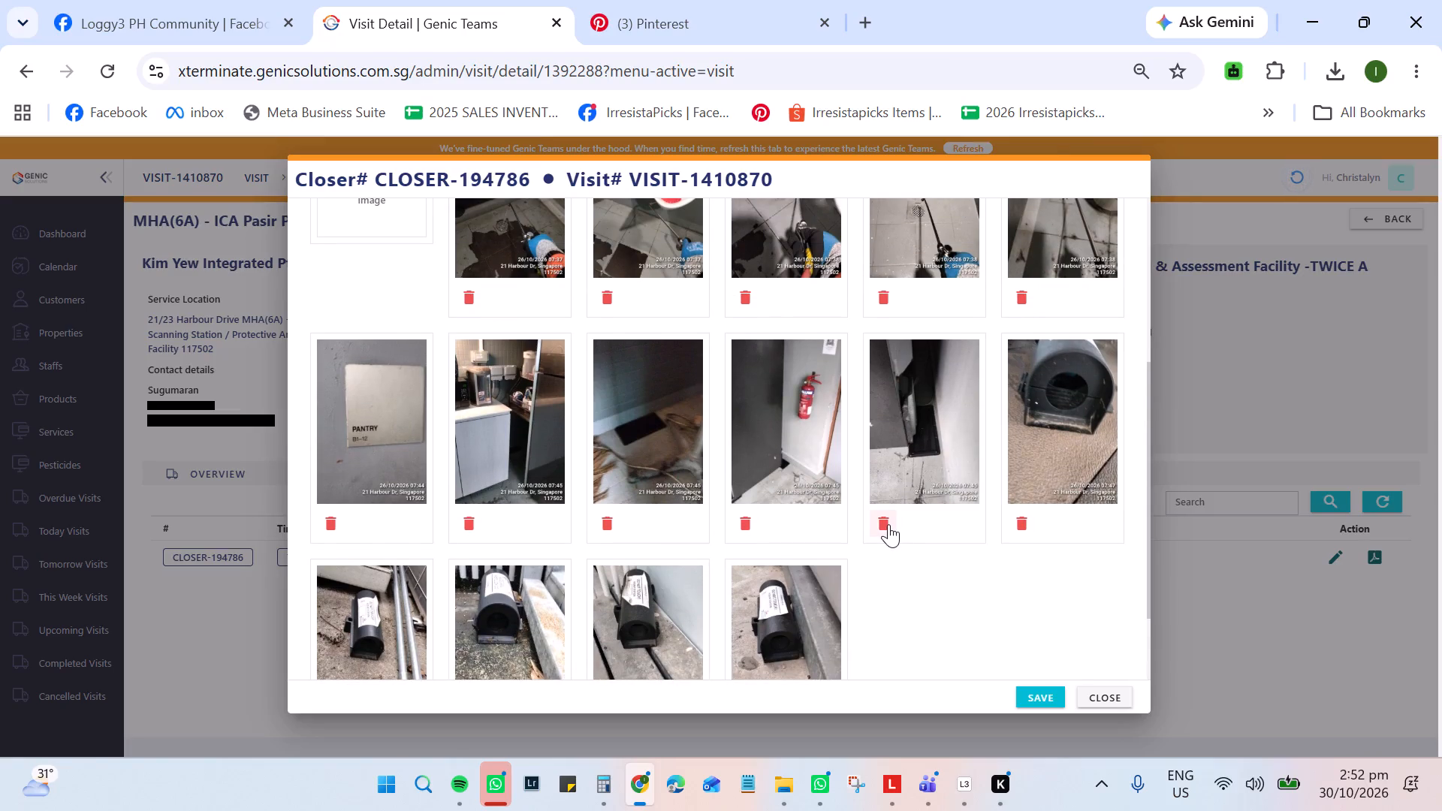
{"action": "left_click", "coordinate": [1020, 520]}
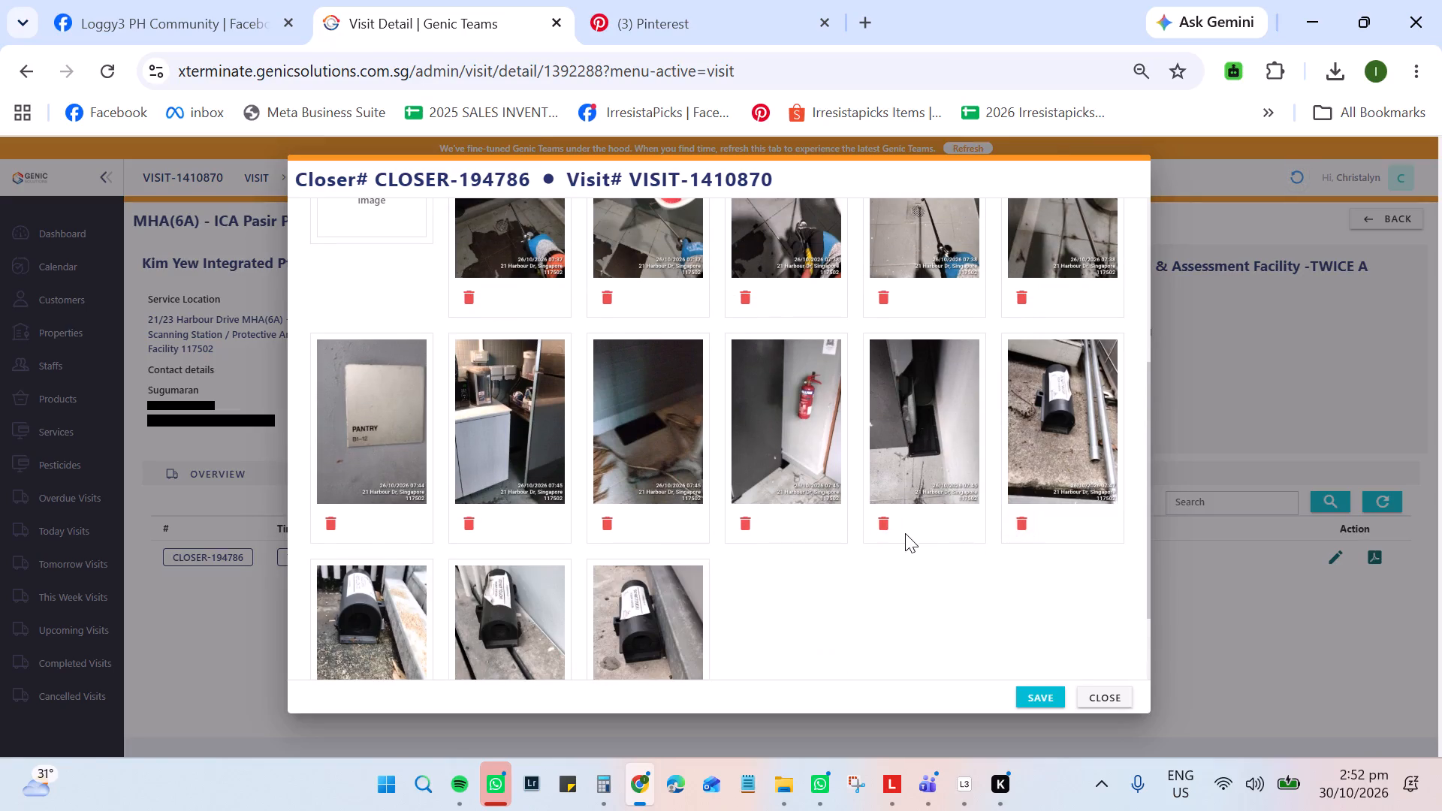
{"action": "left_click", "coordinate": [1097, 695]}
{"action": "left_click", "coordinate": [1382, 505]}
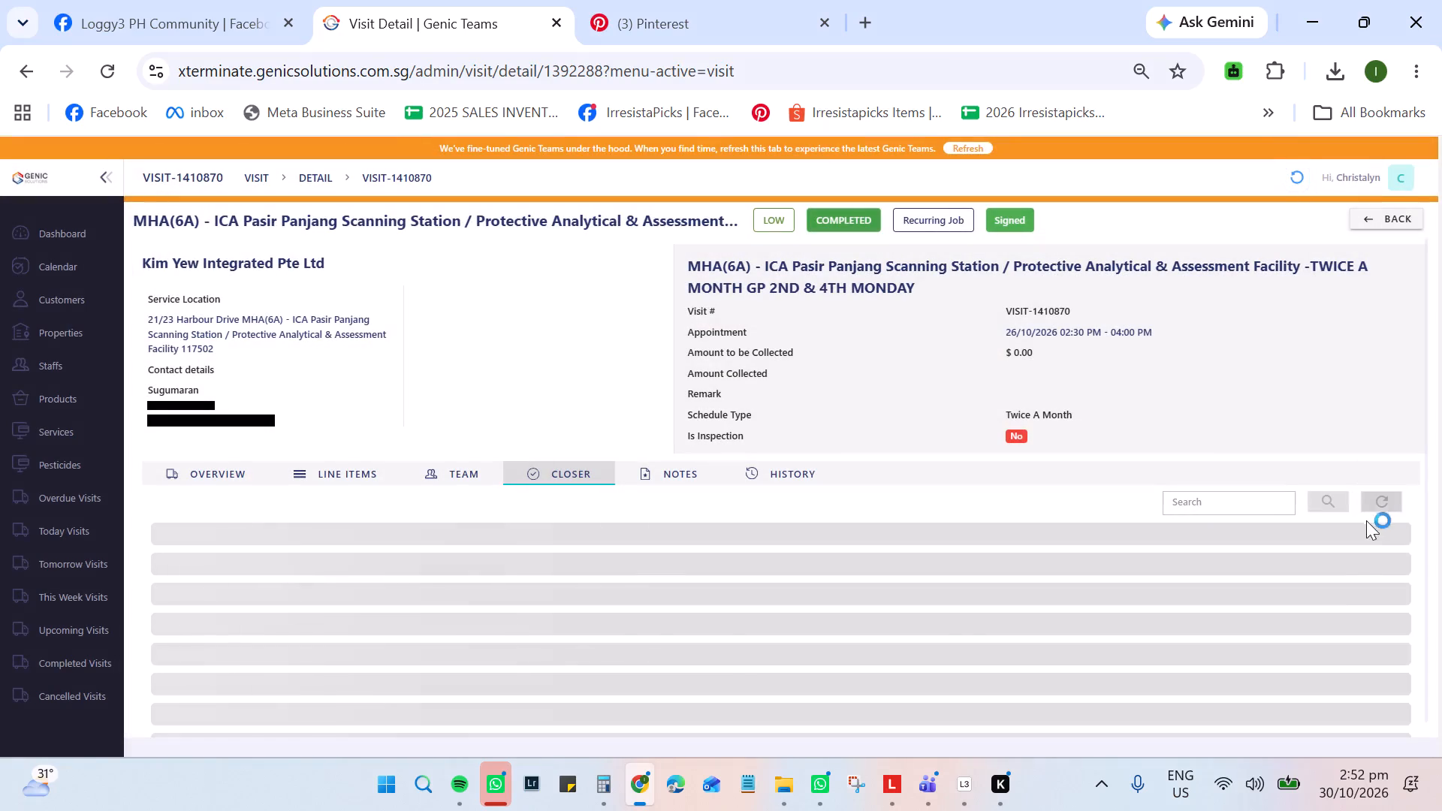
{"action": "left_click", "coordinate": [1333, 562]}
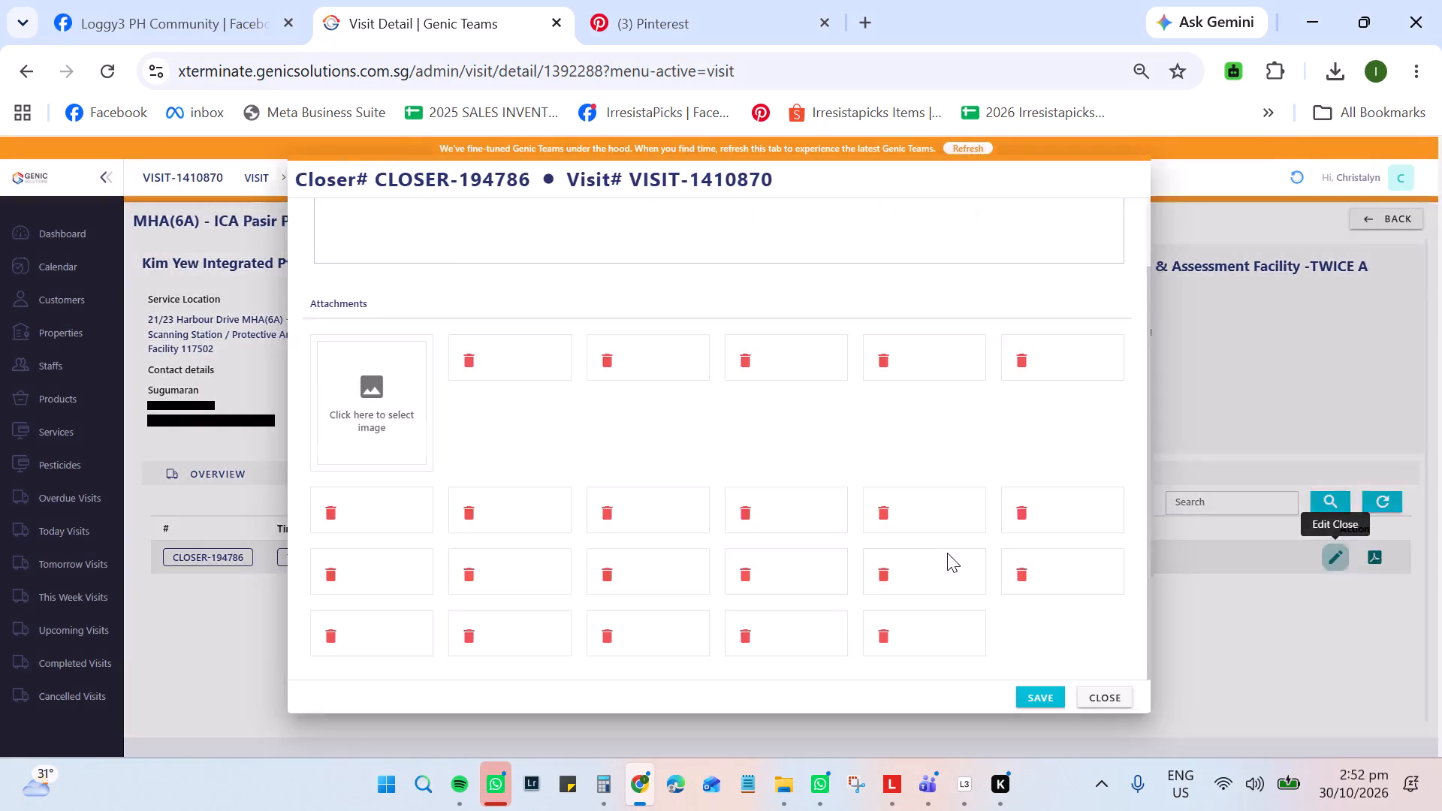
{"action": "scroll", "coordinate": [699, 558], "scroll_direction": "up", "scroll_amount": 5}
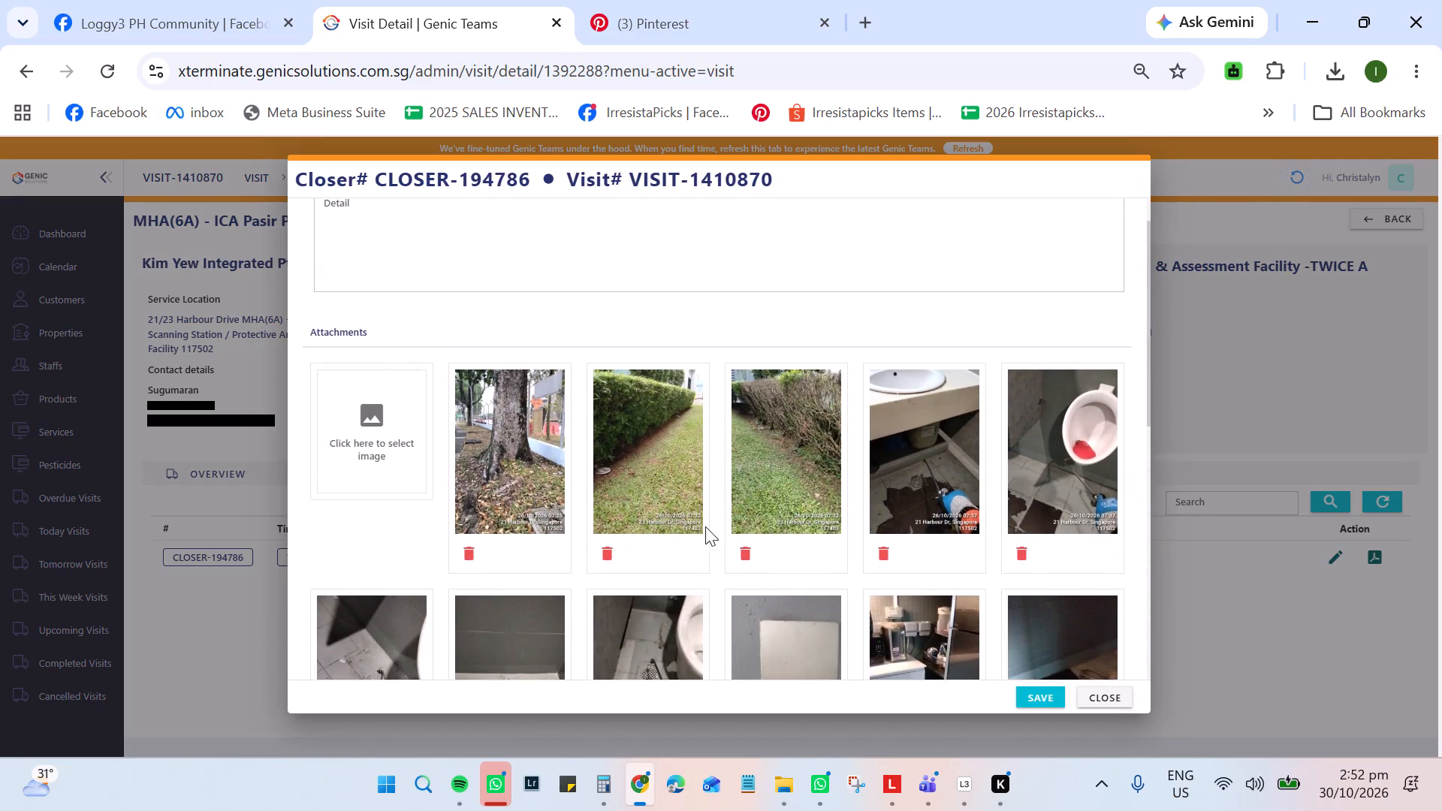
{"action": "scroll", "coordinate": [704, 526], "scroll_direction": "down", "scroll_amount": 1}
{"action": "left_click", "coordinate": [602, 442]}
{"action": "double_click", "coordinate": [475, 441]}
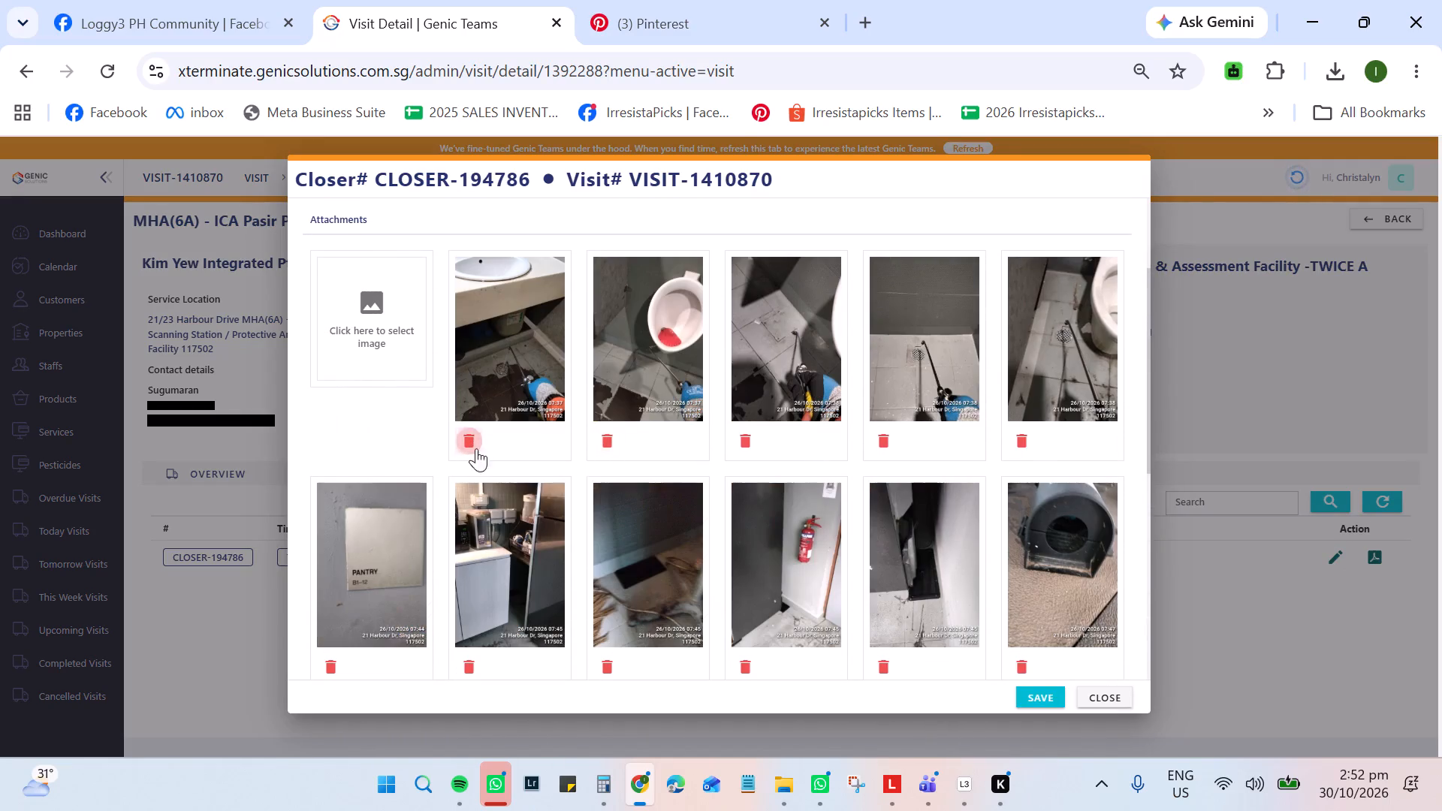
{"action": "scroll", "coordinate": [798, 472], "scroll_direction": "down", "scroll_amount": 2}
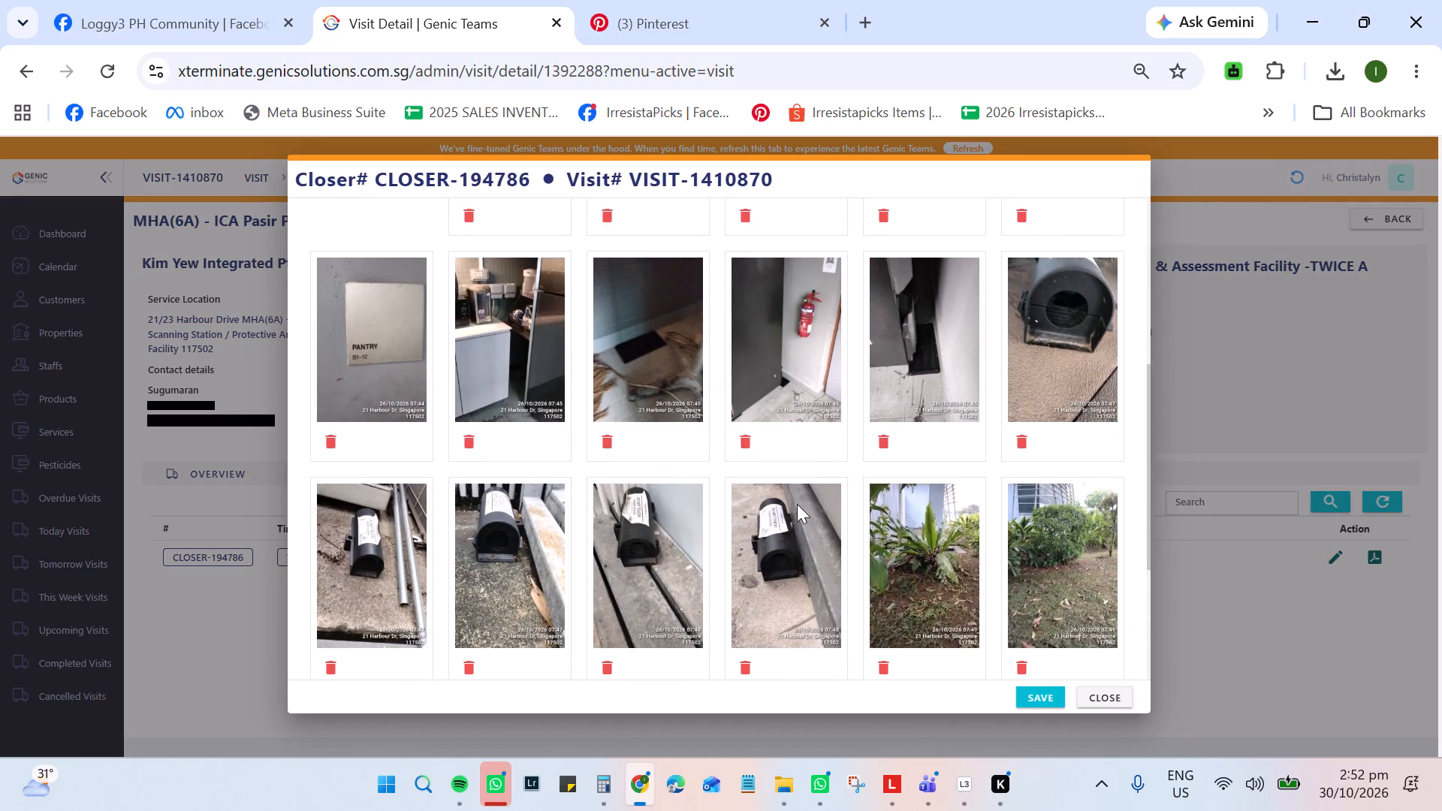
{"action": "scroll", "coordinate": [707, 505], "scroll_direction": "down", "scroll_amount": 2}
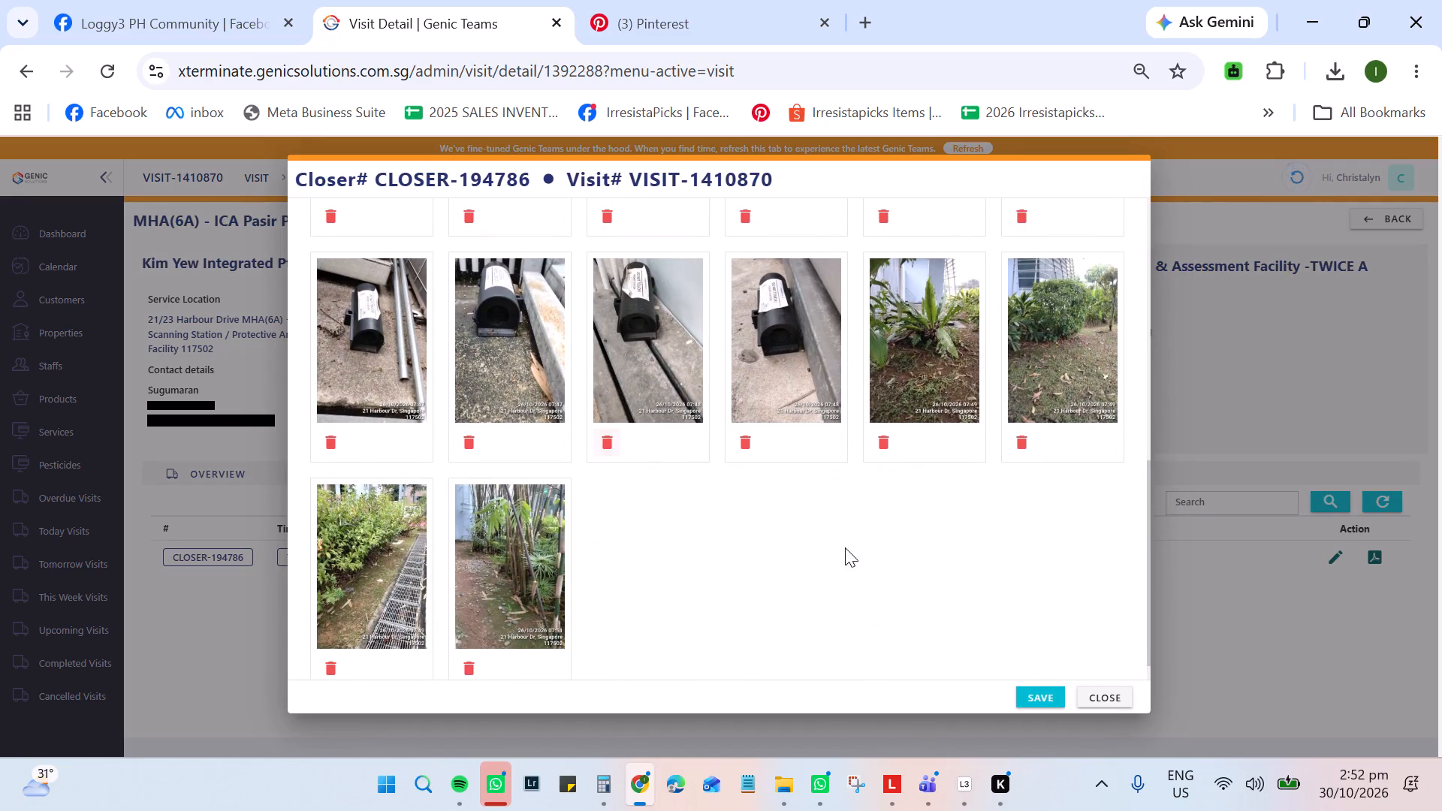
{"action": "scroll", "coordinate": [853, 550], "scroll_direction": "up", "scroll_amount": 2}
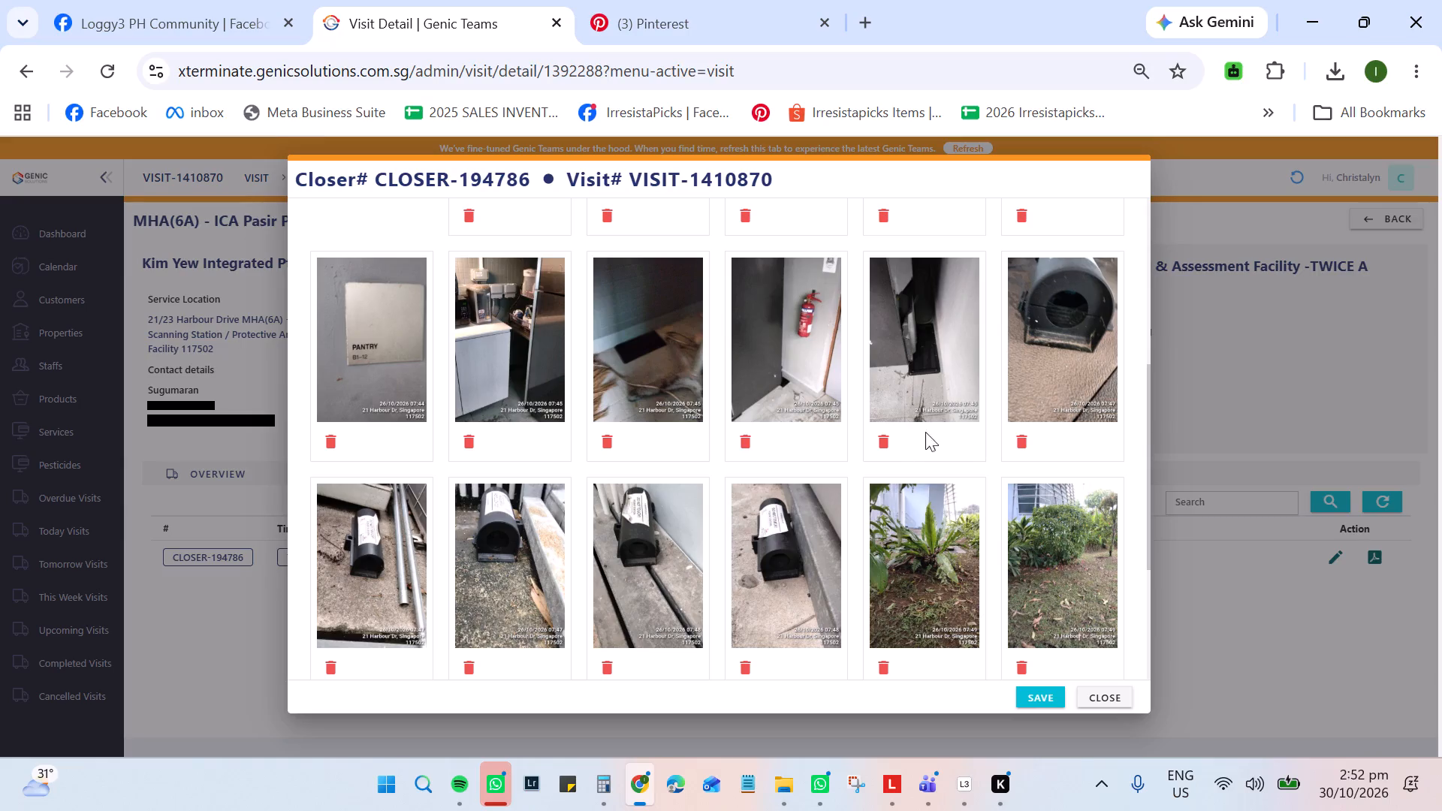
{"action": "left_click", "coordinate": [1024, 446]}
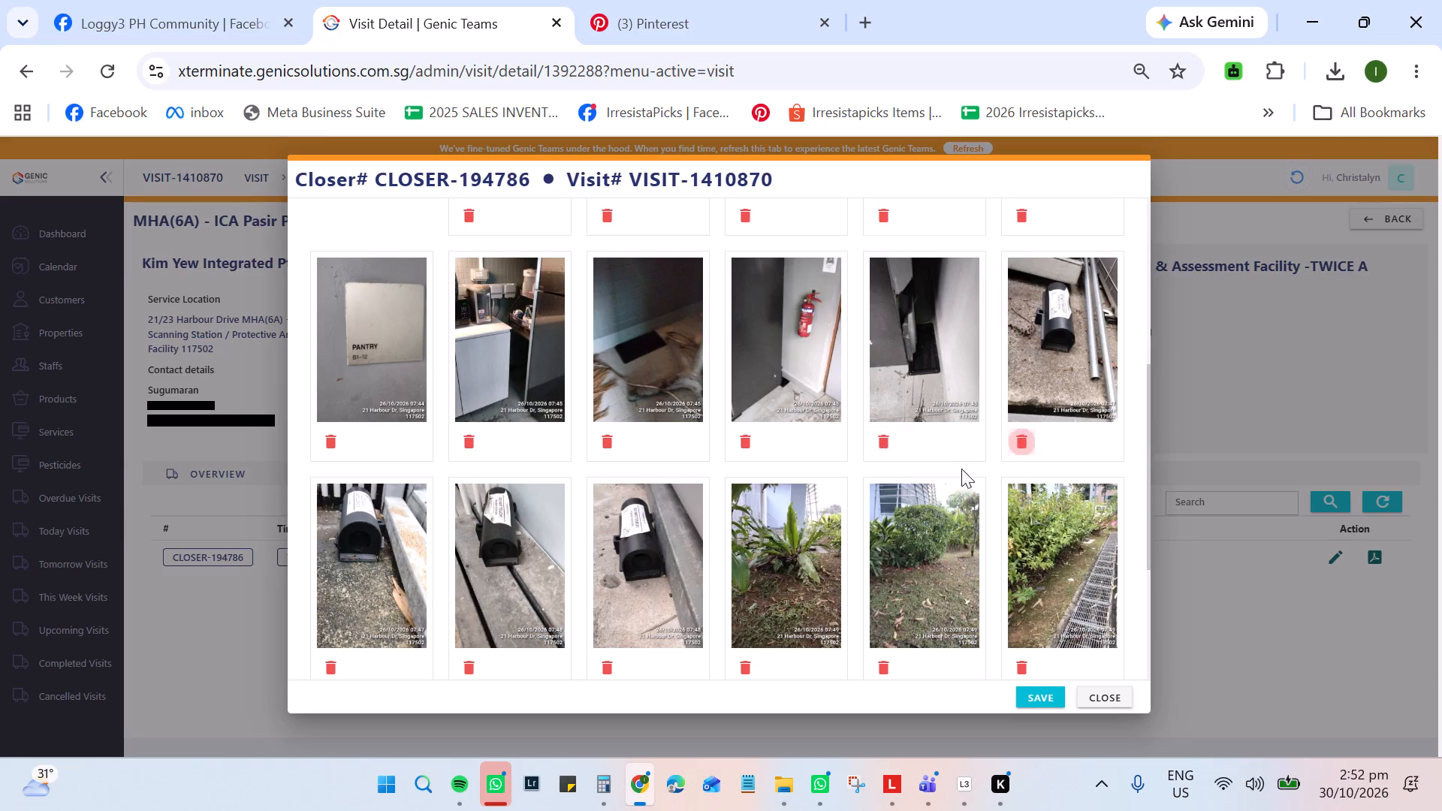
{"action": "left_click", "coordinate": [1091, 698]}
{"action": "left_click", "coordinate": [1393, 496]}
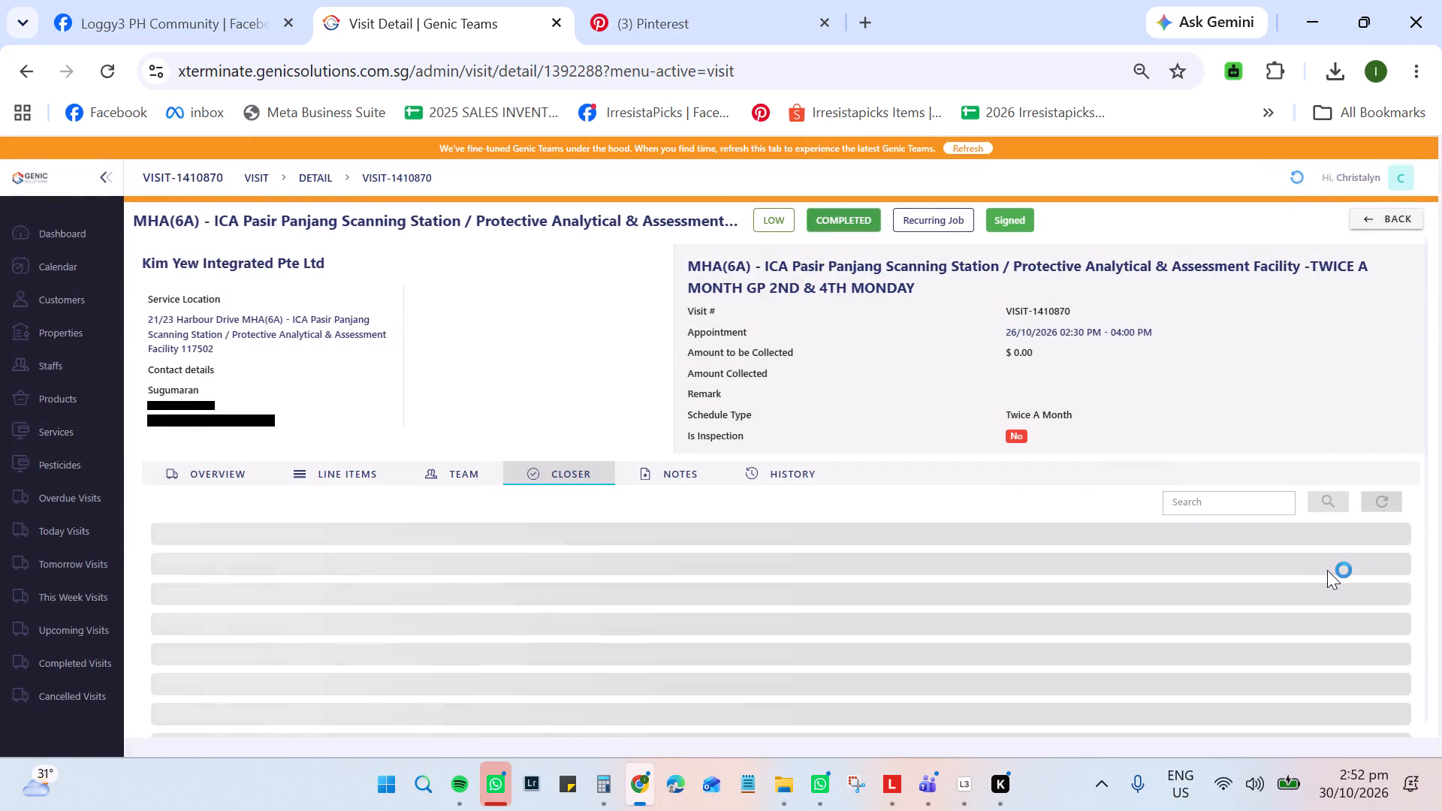
Reopen closer CLOSER-194786 for editing and delete the first three outdoor tree and hedge photos.
{"action": "left_click", "coordinate": [1335, 562]}
{"action": "left_click", "coordinate": [1337, 556]}
{"action": "scroll", "coordinate": [979, 598], "scroll_direction": "down", "scroll_amount": 2}
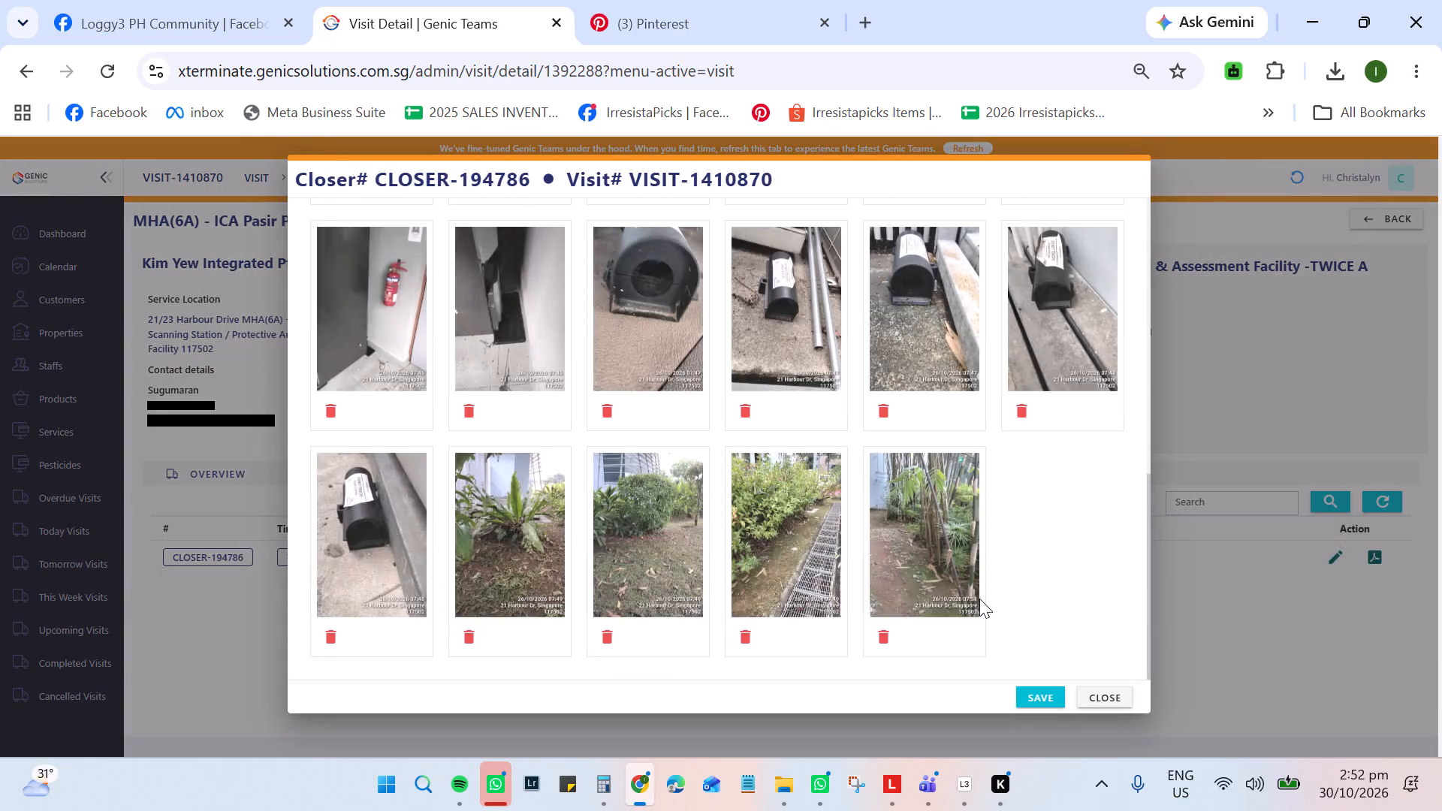
{"action": "scroll", "coordinate": [979, 598], "scroll_direction": "up", "scroll_amount": 2}
{"action": "scroll", "coordinate": [979, 596], "scroll_direction": "down", "scroll_amount": 2}
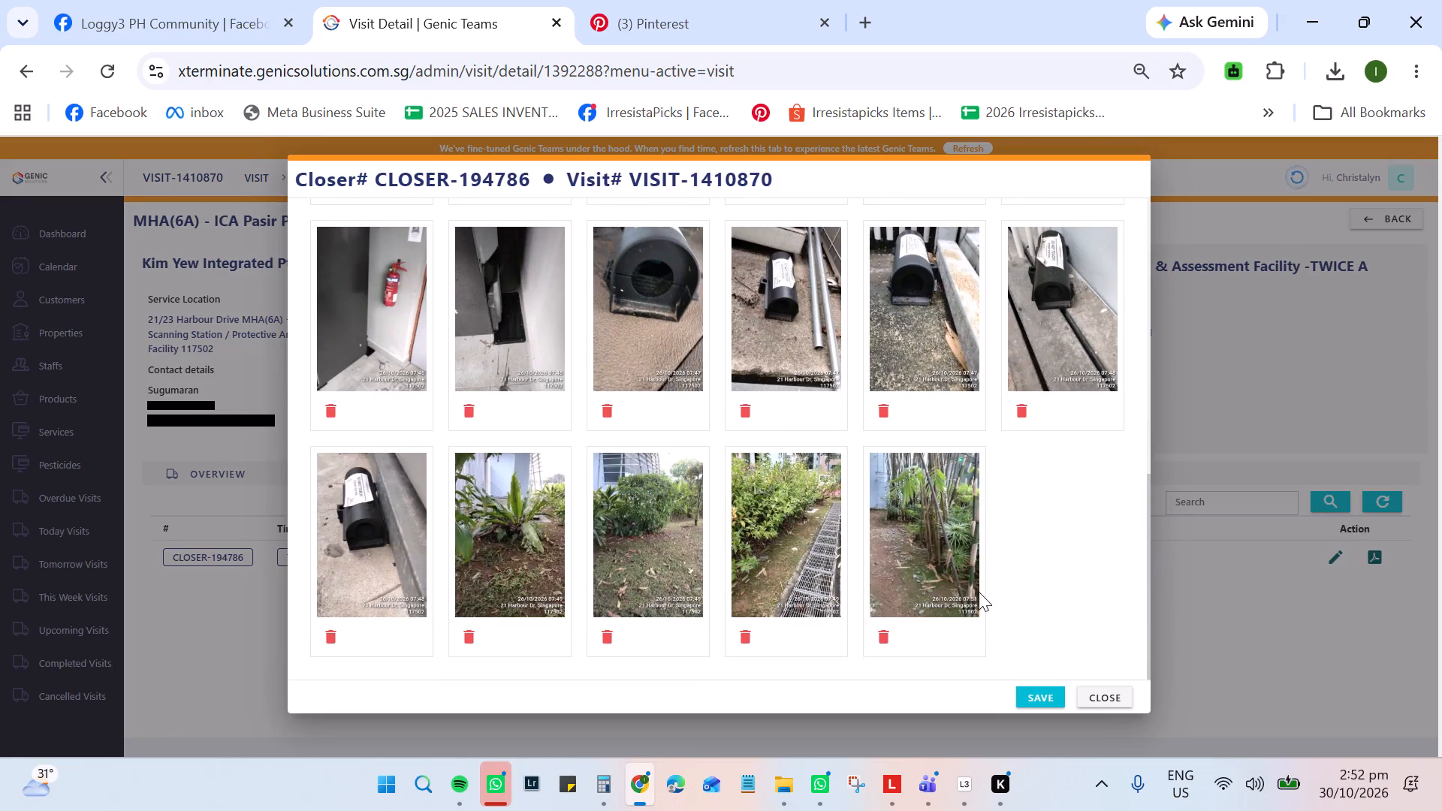
{"action": "scroll", "coordinate": [825, 562], "scroll_direction": "up", "scroll_amount": 3}
{"action": "scroll", "coordinate": [706, 512], "scroll_direction": "up", "scroll_amount": 2}
{"action": "double_click", "coordinate": [460, 515]}
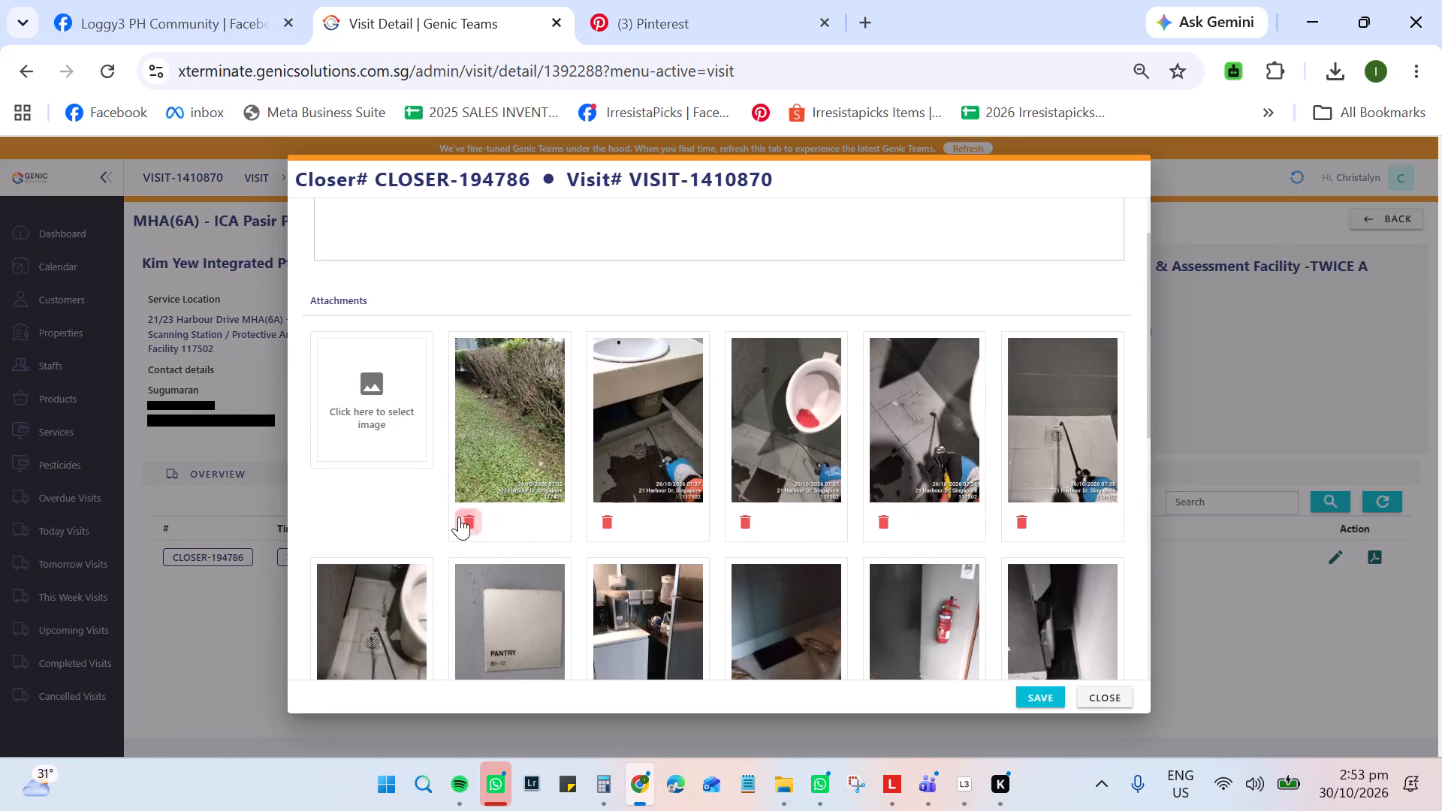
{"action": "left_click", "coordinate": [459, 517]}
Delete the fire extinguisher, pantry sign, pantry cabinet and pipe-side bait station photos, plus the four garden plant photos at the end.
{"action": "scroll", "coordinate": [563, 550], "scroll_direction": "down", "scroll_amount": 2}
{"action": "scroll", "coordinate": [666, 559], "scroll_direction": "down", "scroll_amount": 1}
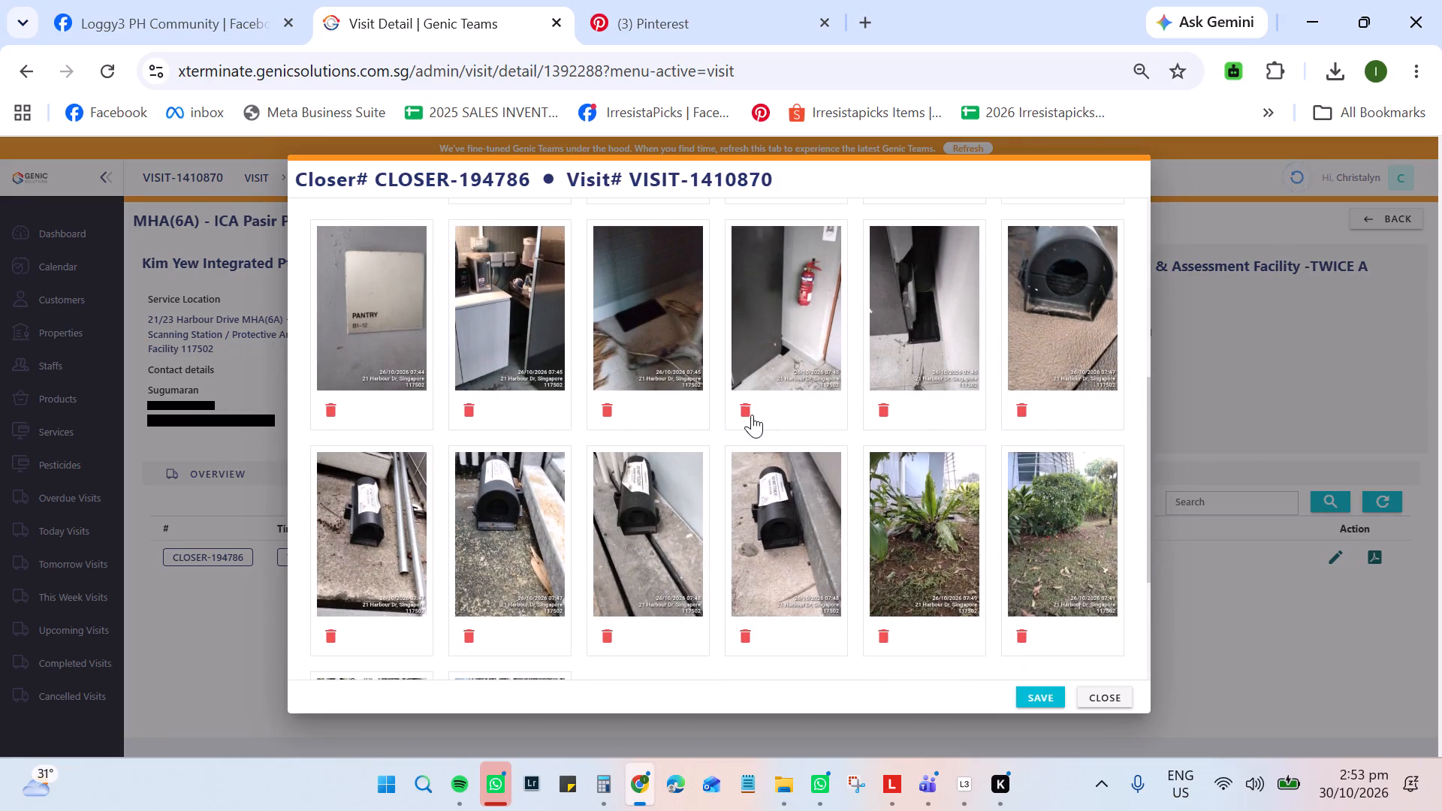
{"action": "left_click", "coordinate": [744, 414]}
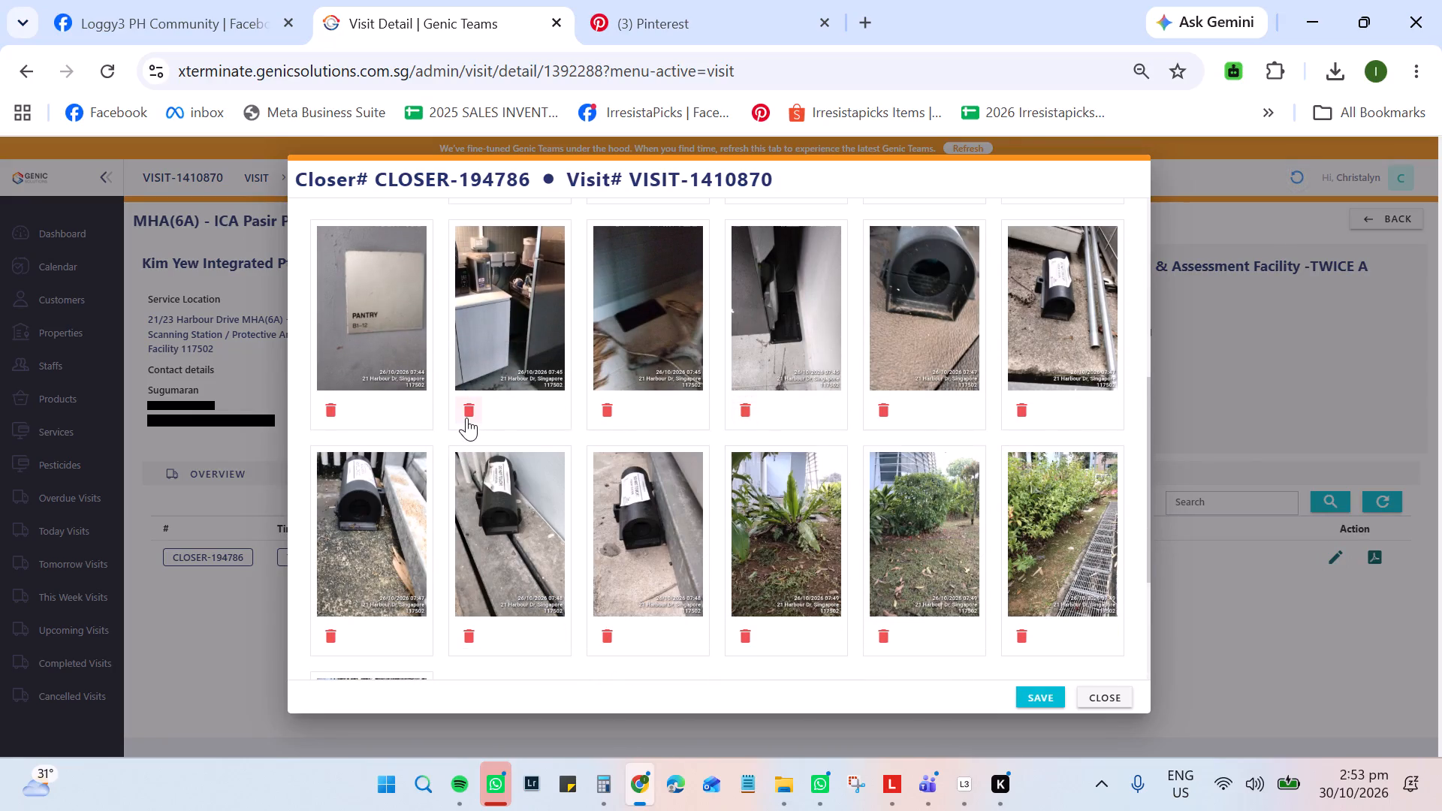
{"action": "left_click", "coordinate": [330, 415]}
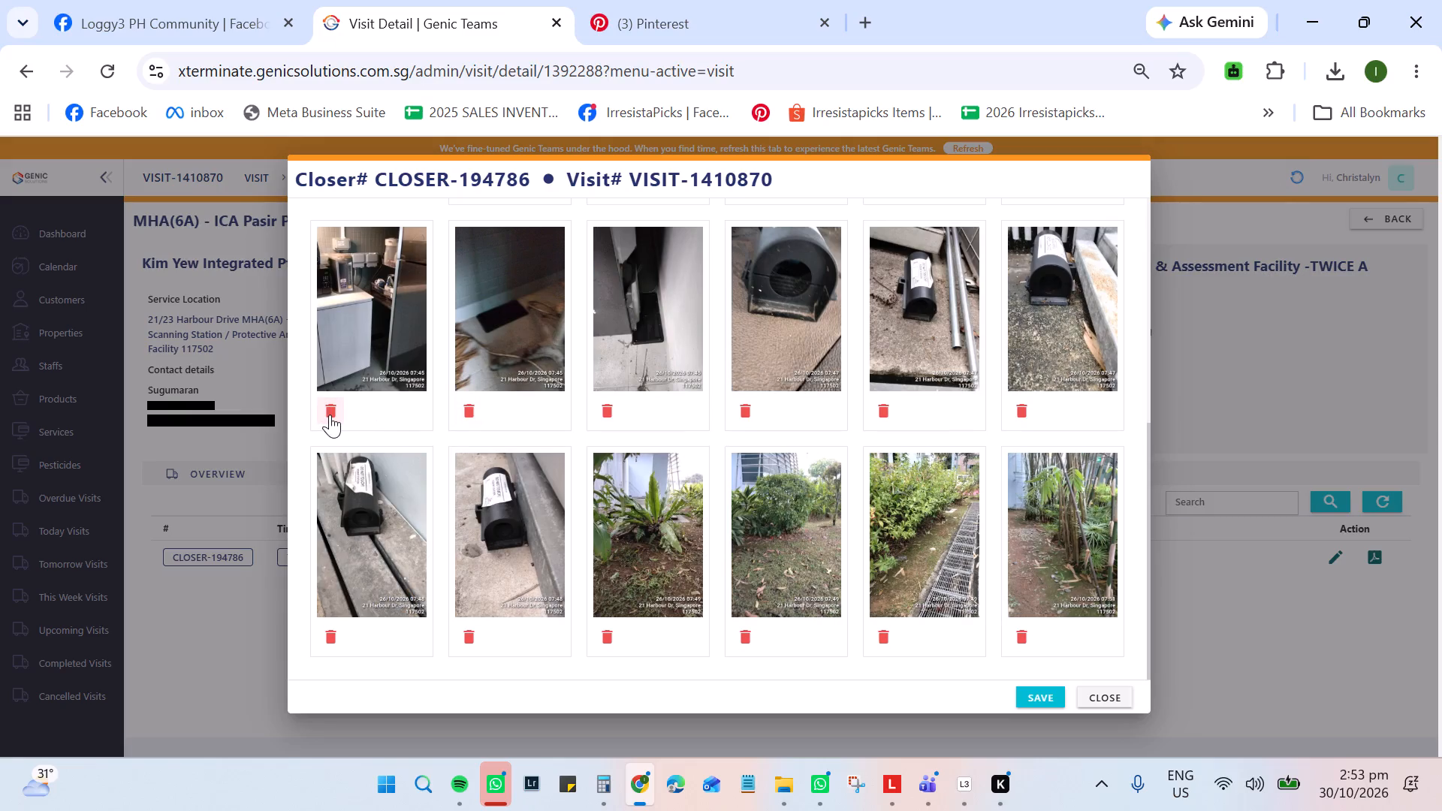
{"action": "left_click", "coordinate": [330, 415]}
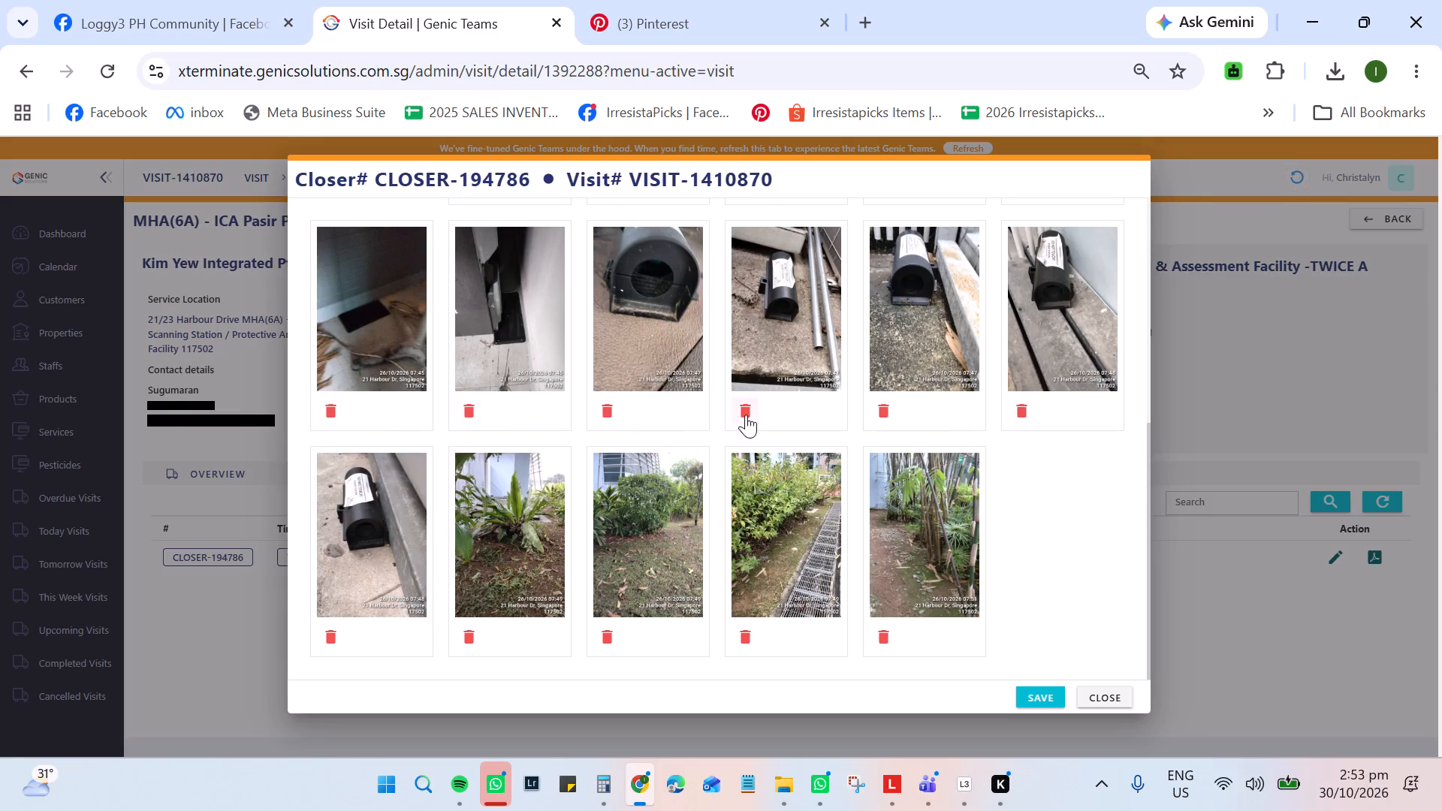
{"action": "left_click", "coordinate": [755, 415]}
{"action": "triple_click", "coordinate": [330, 640]}
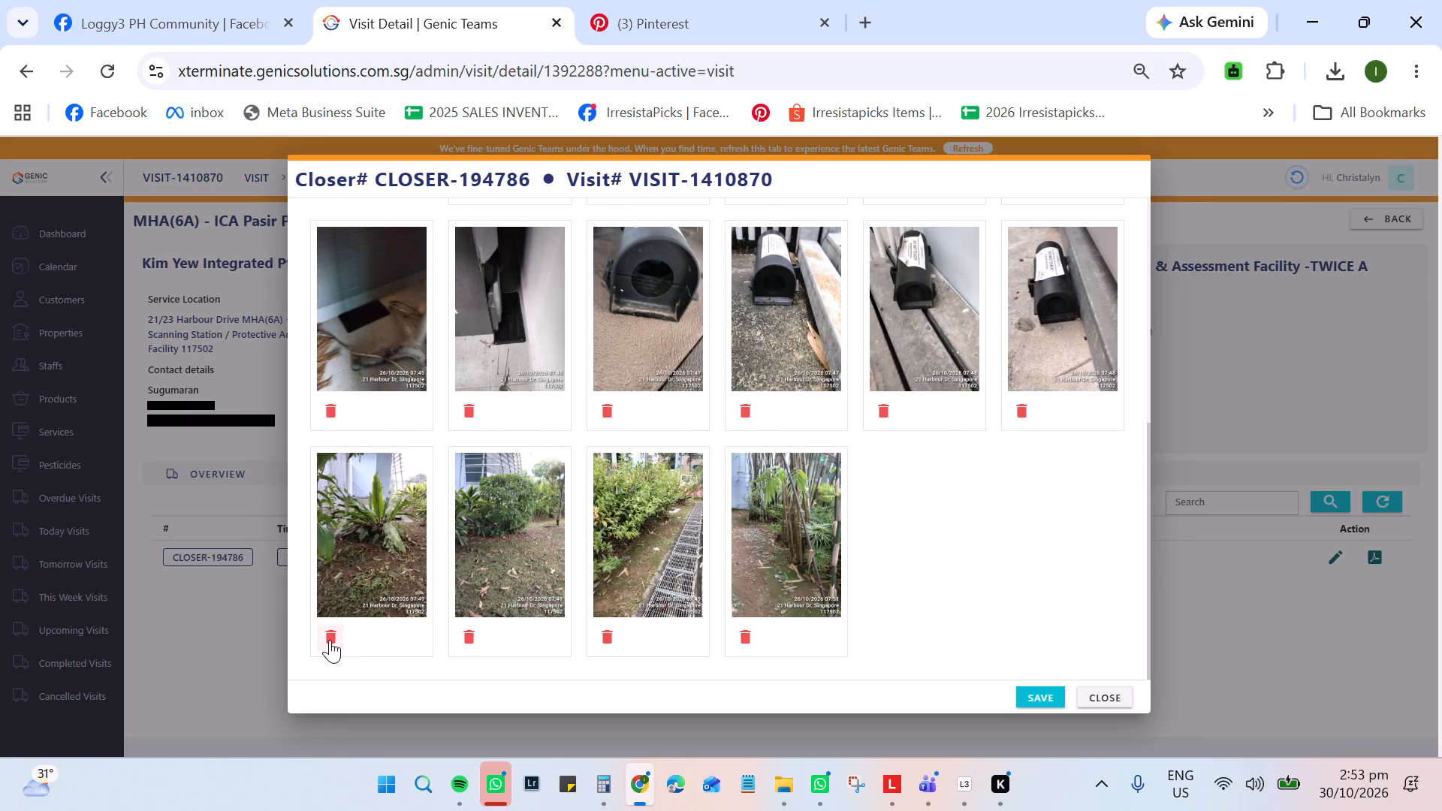
{"action": "left_click", "coordinate": [330, 640]}
Delete the photos of the bait station beside the wooden plank, the blurred toilet floor and the toilet bowl.
{"action": "scroll", "coordinate": [819, 589], "scroll_direction": "up", "scroll_amount": 1}
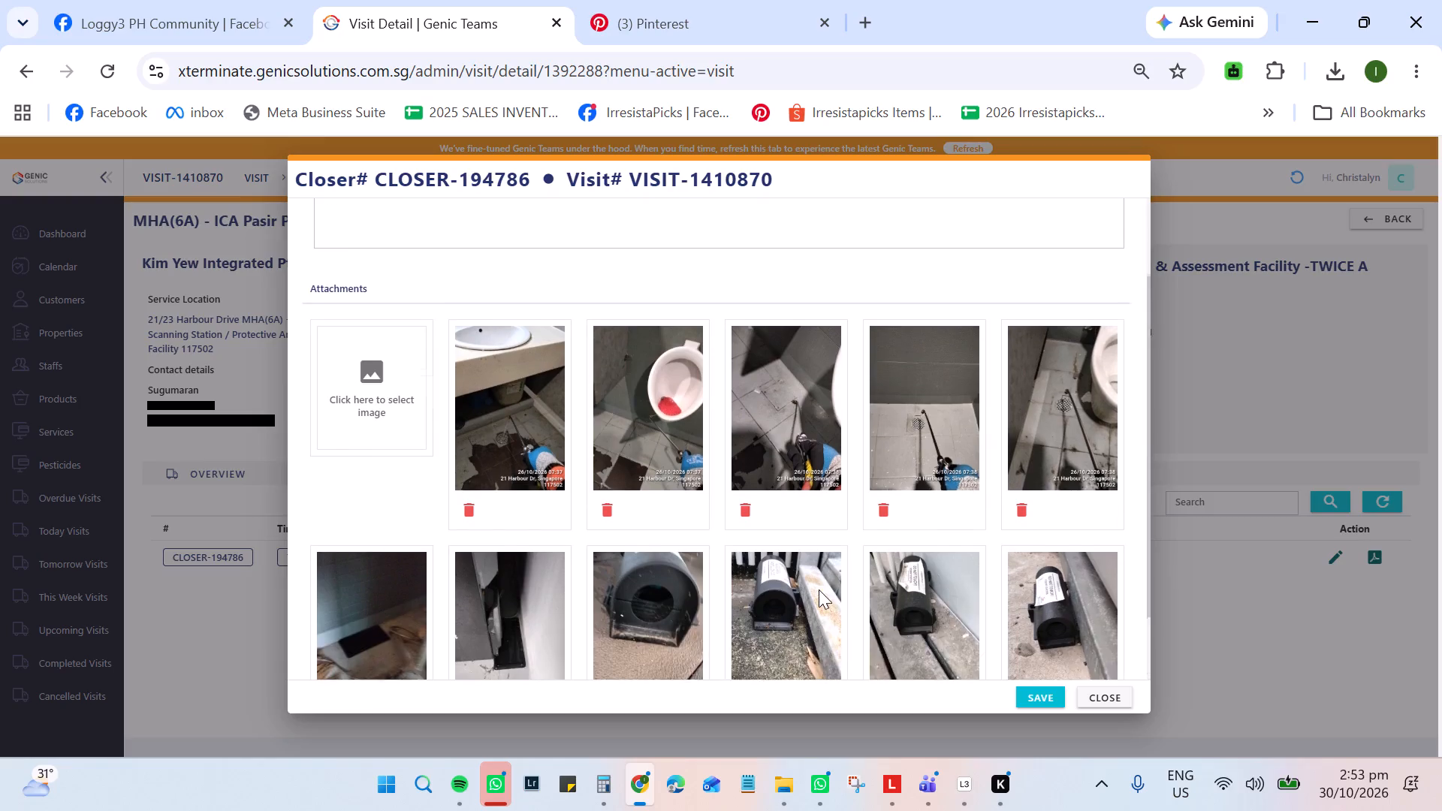
{"action": "scroll", "coordinate": [819, 589], "scroll_direction": "down", "scroll_amount": 1}
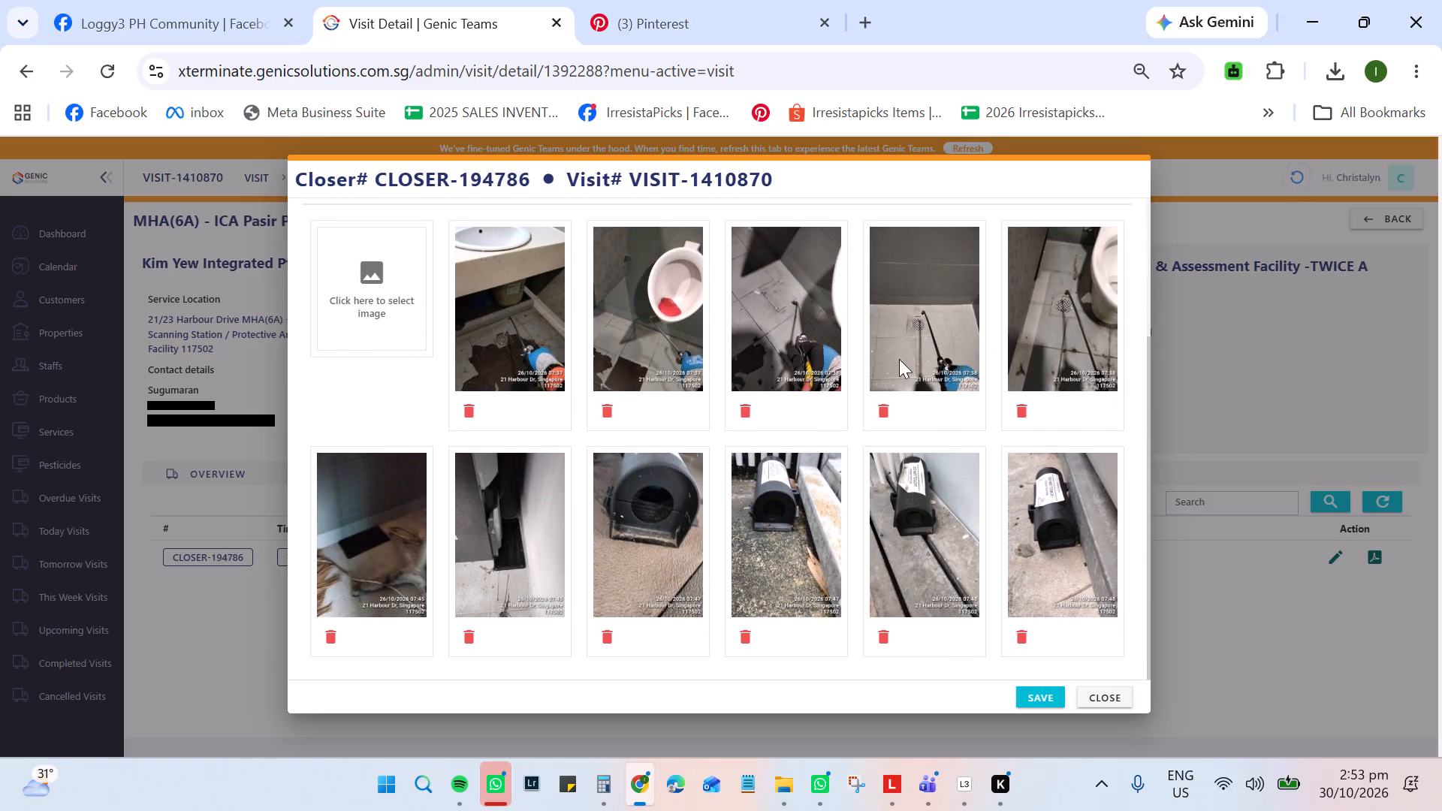
{"action": "scroll", "coordinate": [834, 596], "scroll_direction": "down", "scroll_amount": 1}
{"action": "left_click", "coordinate": [740, 644]}
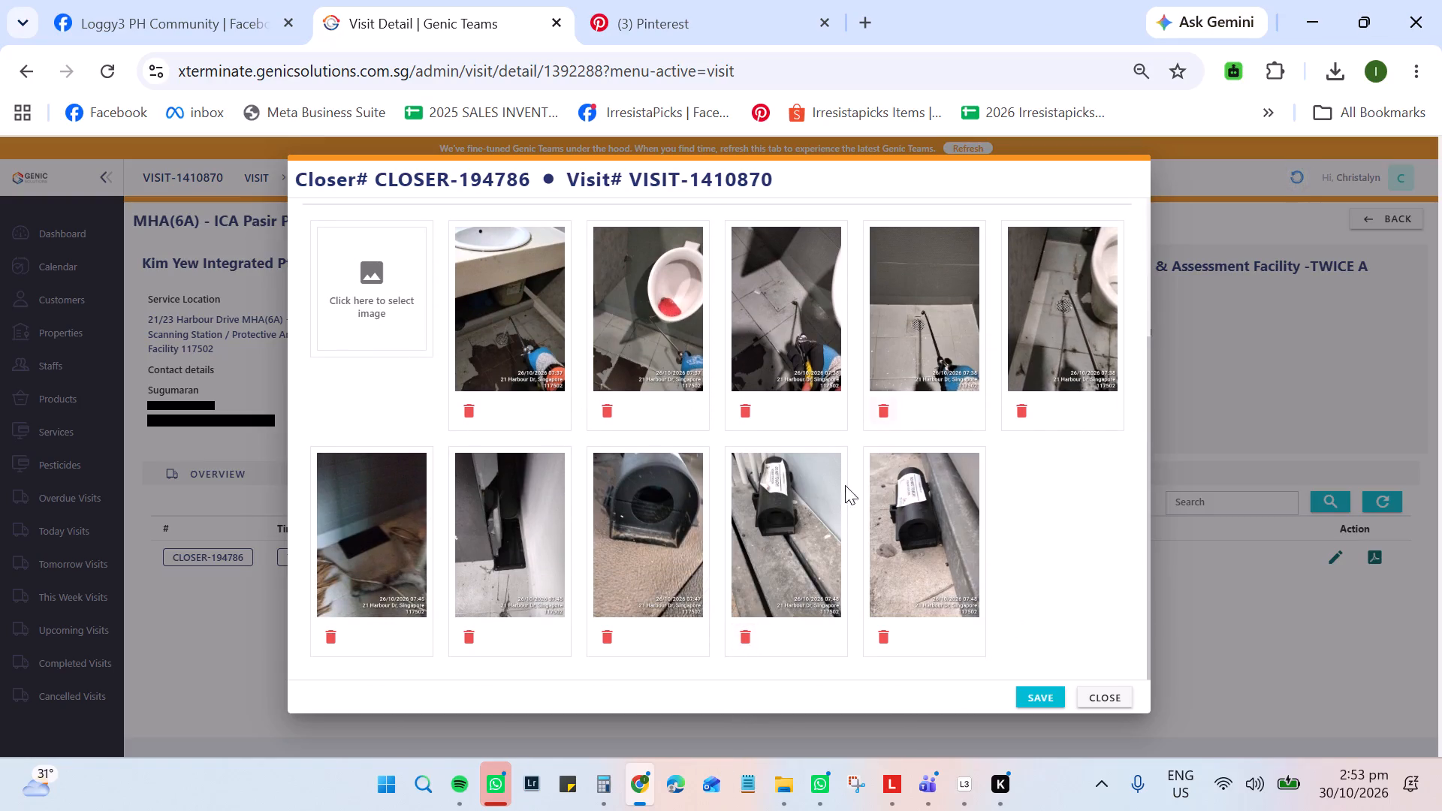
{"action": "scroll", "coordinate": [845, 508], "scroll_direction": "up", "scroll_amount": 1}
{"action": "left_click", "coordinate": [735, 529]}
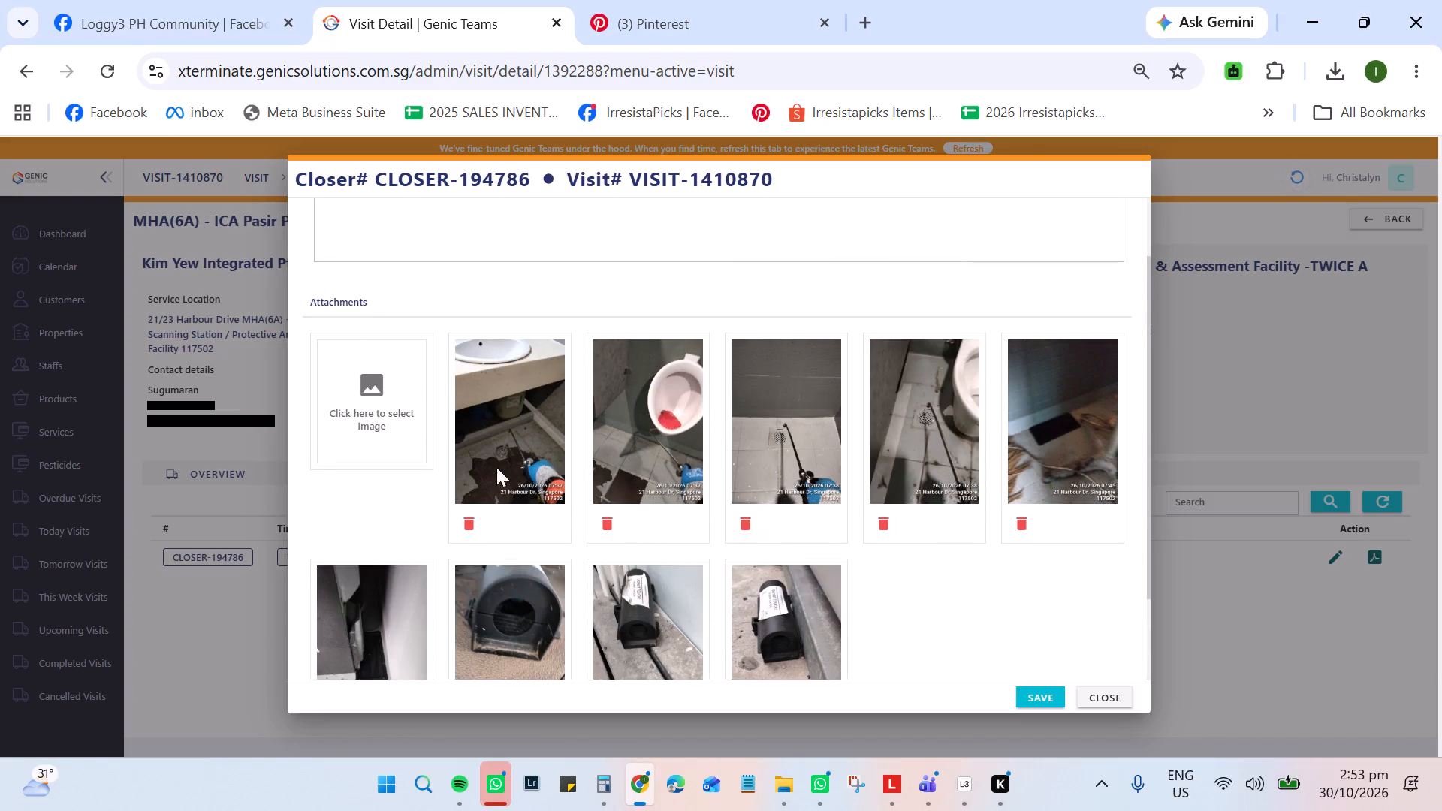
{"action": "scroll", "coordinate": [702, 562], "scroll_direction": "down", "scroll_amount": 2}
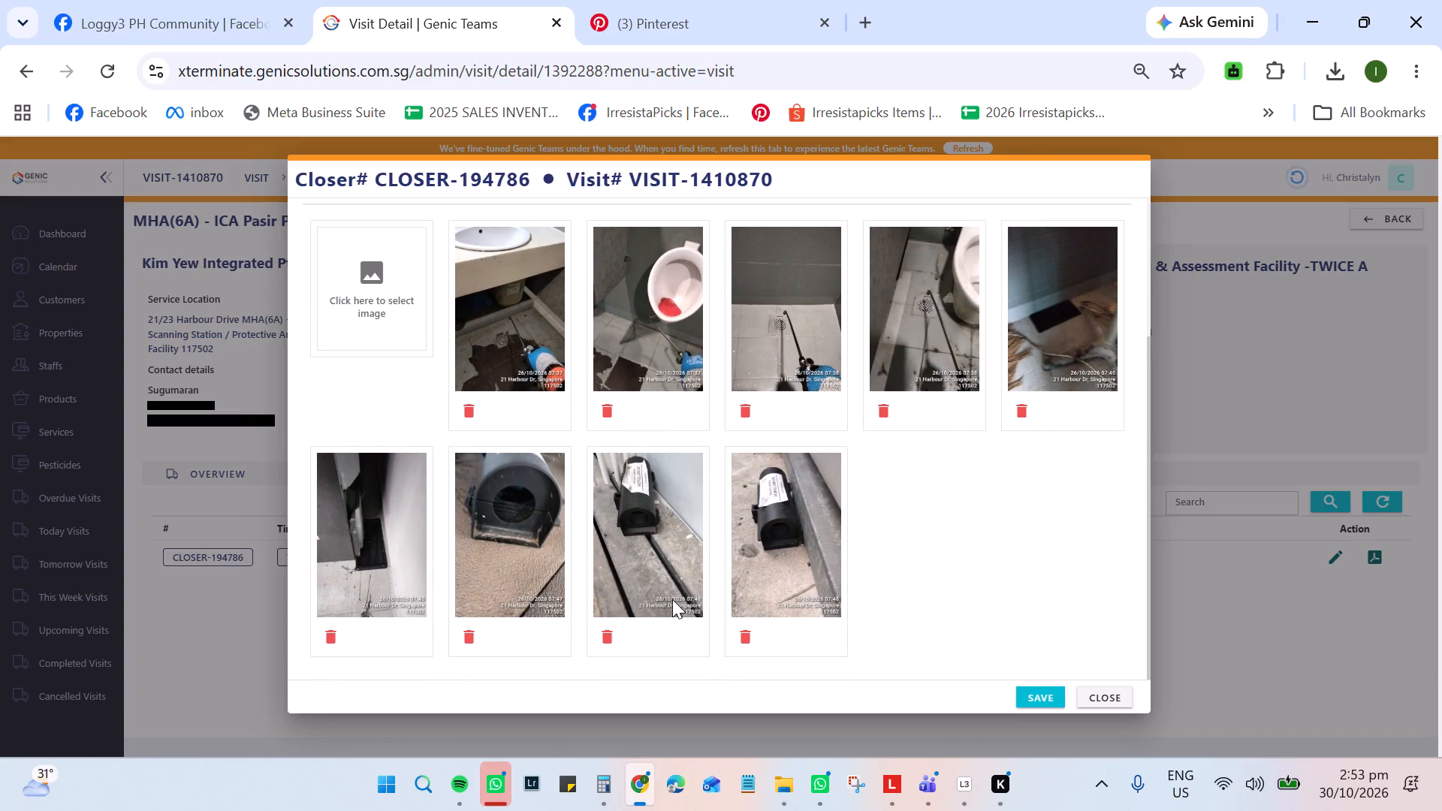
{"action": "scroll", "coordinate": [668, 611], "scroll_direction": "up", "scroll_amount": 1}
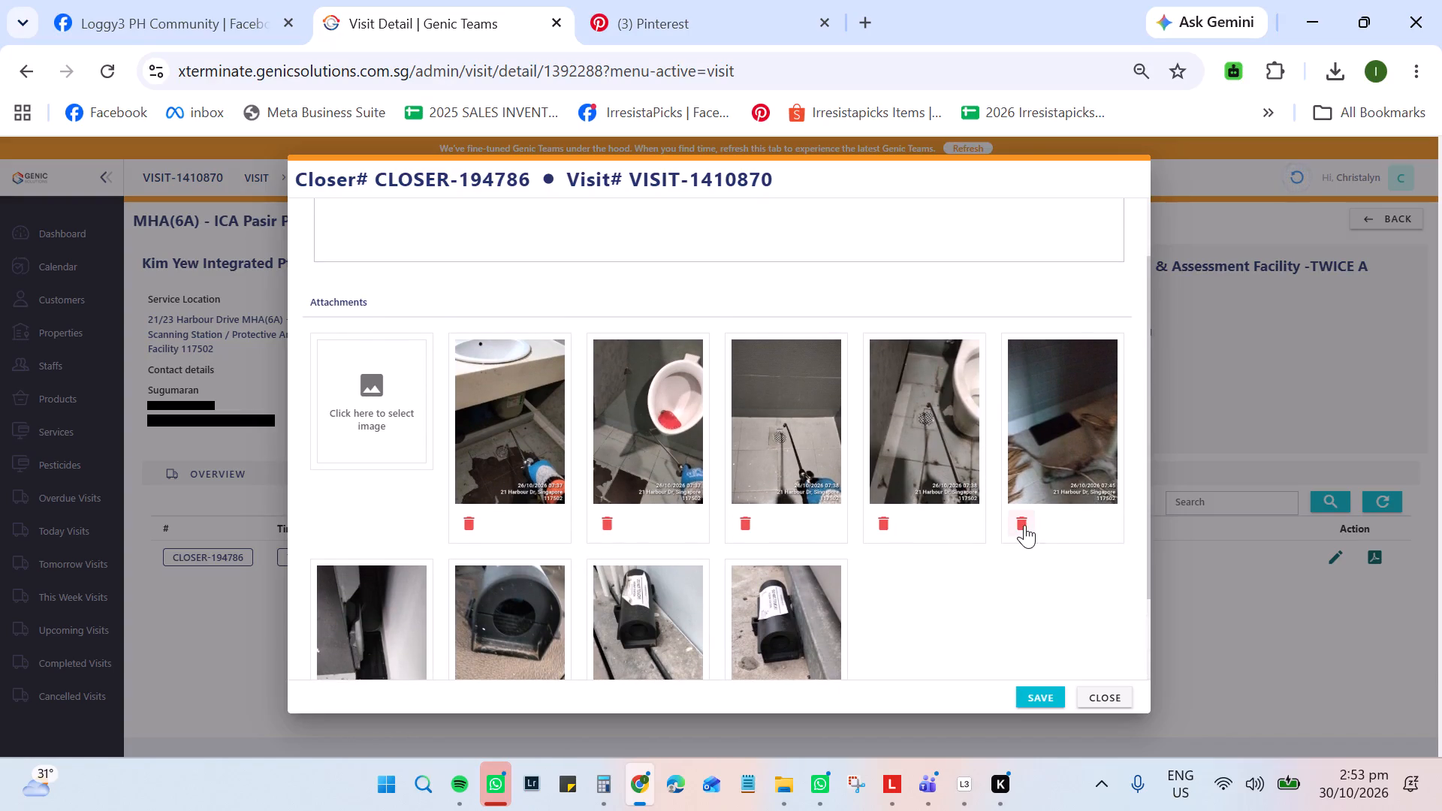
{"action": "left_click", "coordinate": [612, 522]}
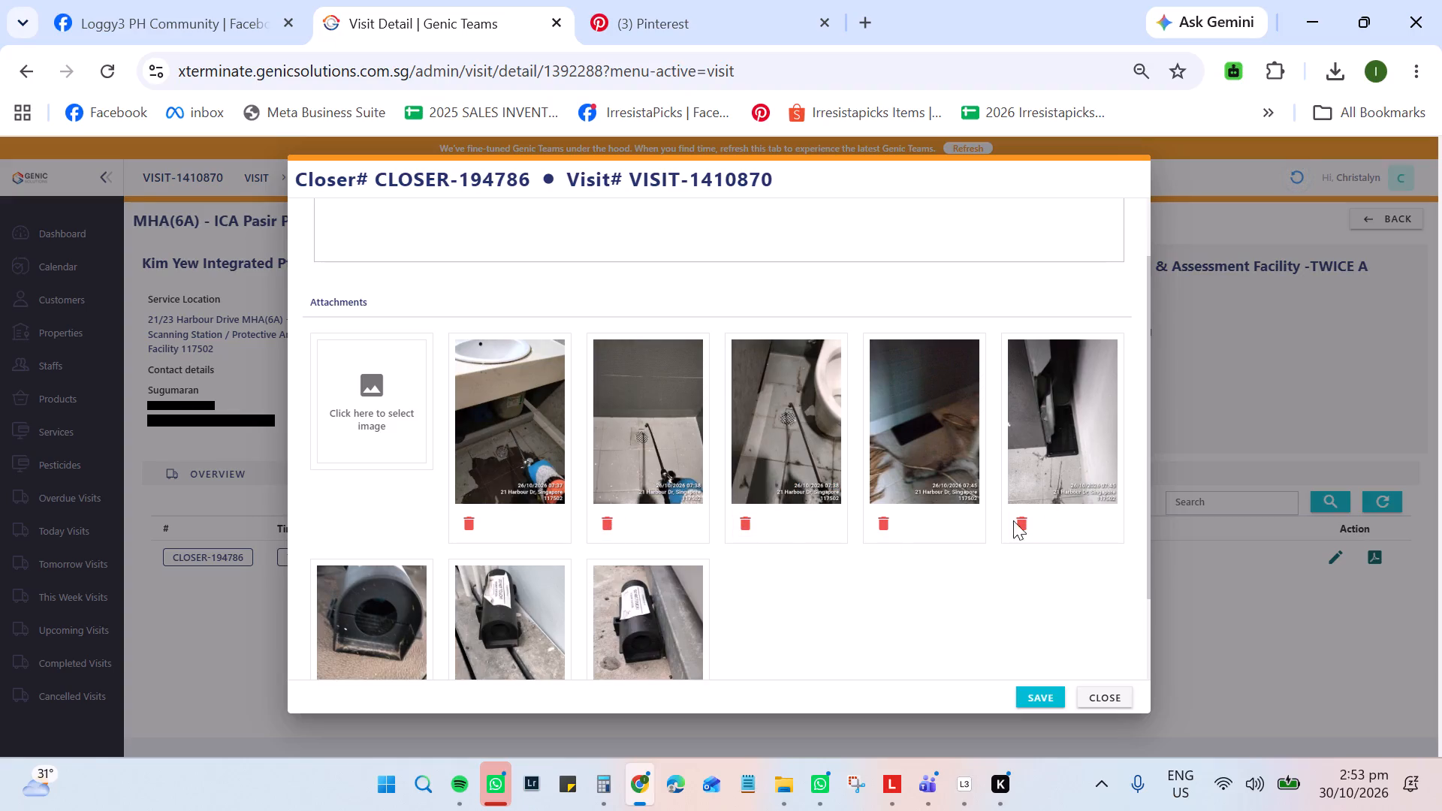
Enter "Service done" as the closer's detail and save closer CLOSER-194786.
{"action": "scroll", "coordinate": [554, 595], "scroll_direction": "down", "scroll_amount": 2}
{"action": "scroll", "coordinate": [521, 601], "scroll_direction": "up", "scroll_amount": 6}
{"action": "left_click", "coordinate": [502, 313]}
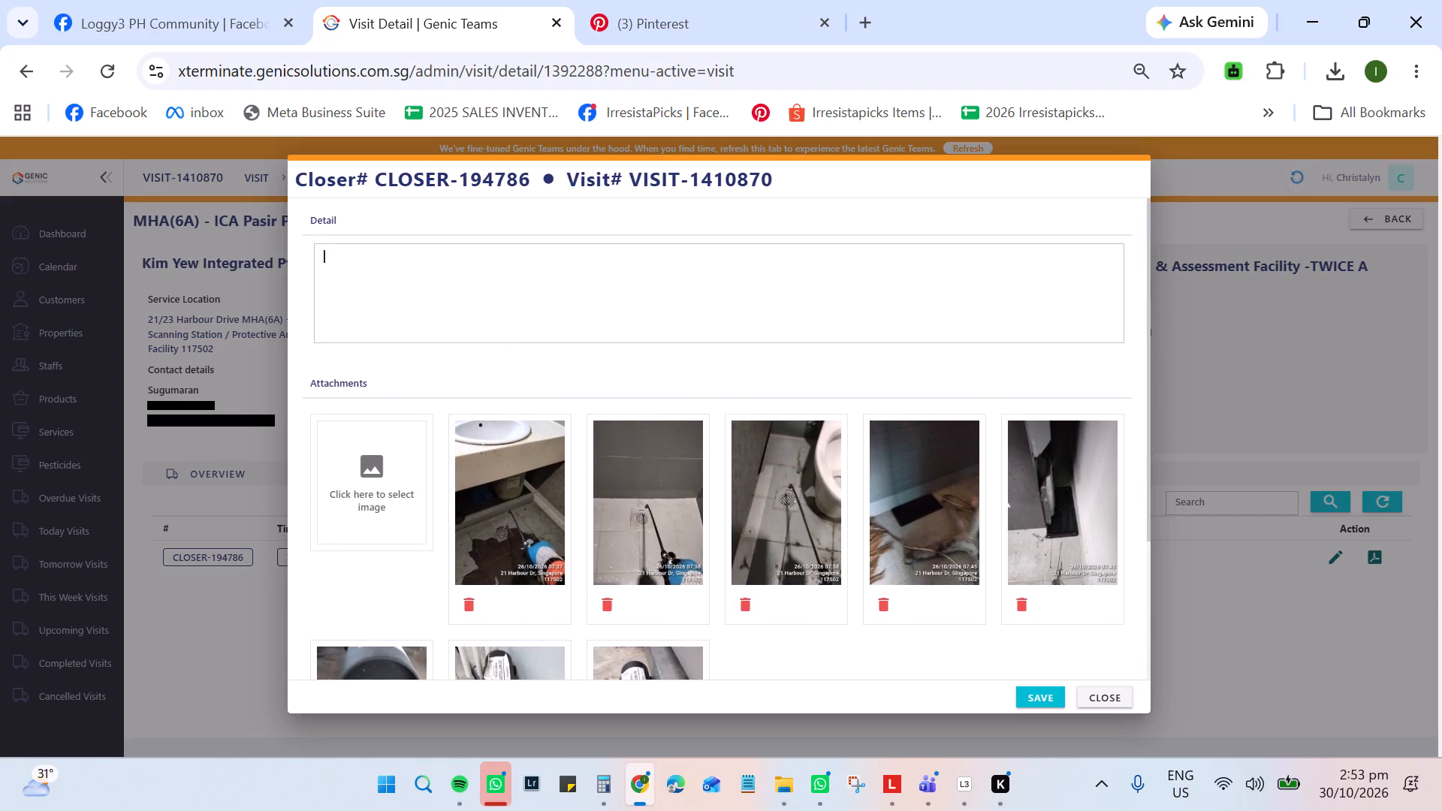
{"action": "type", "text": "Service d"}
{"action": "type", "text": "one"}
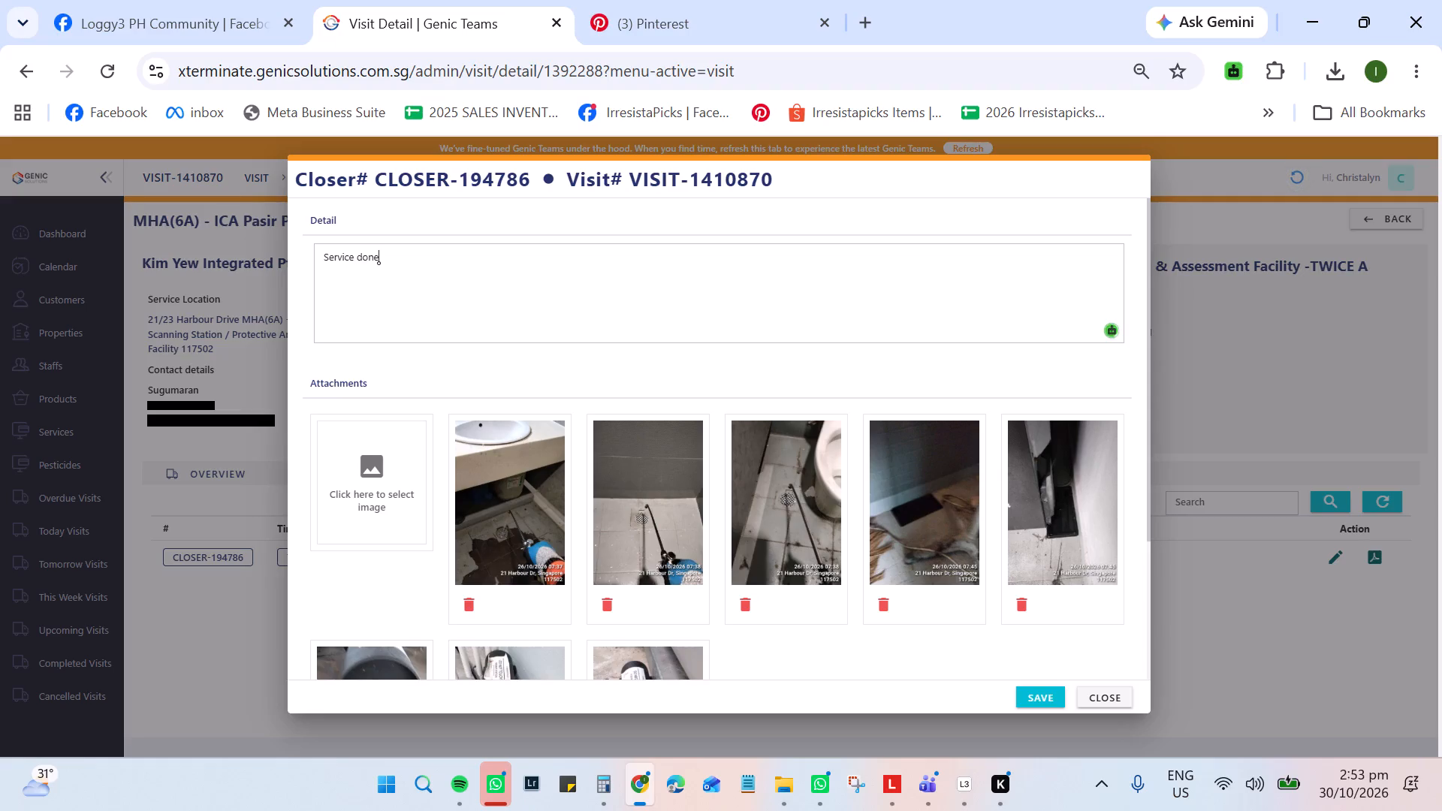
{"action": "scroll", "coordinate": [976, 601], "scroll_direction": "down", "scroll_amount": 3}
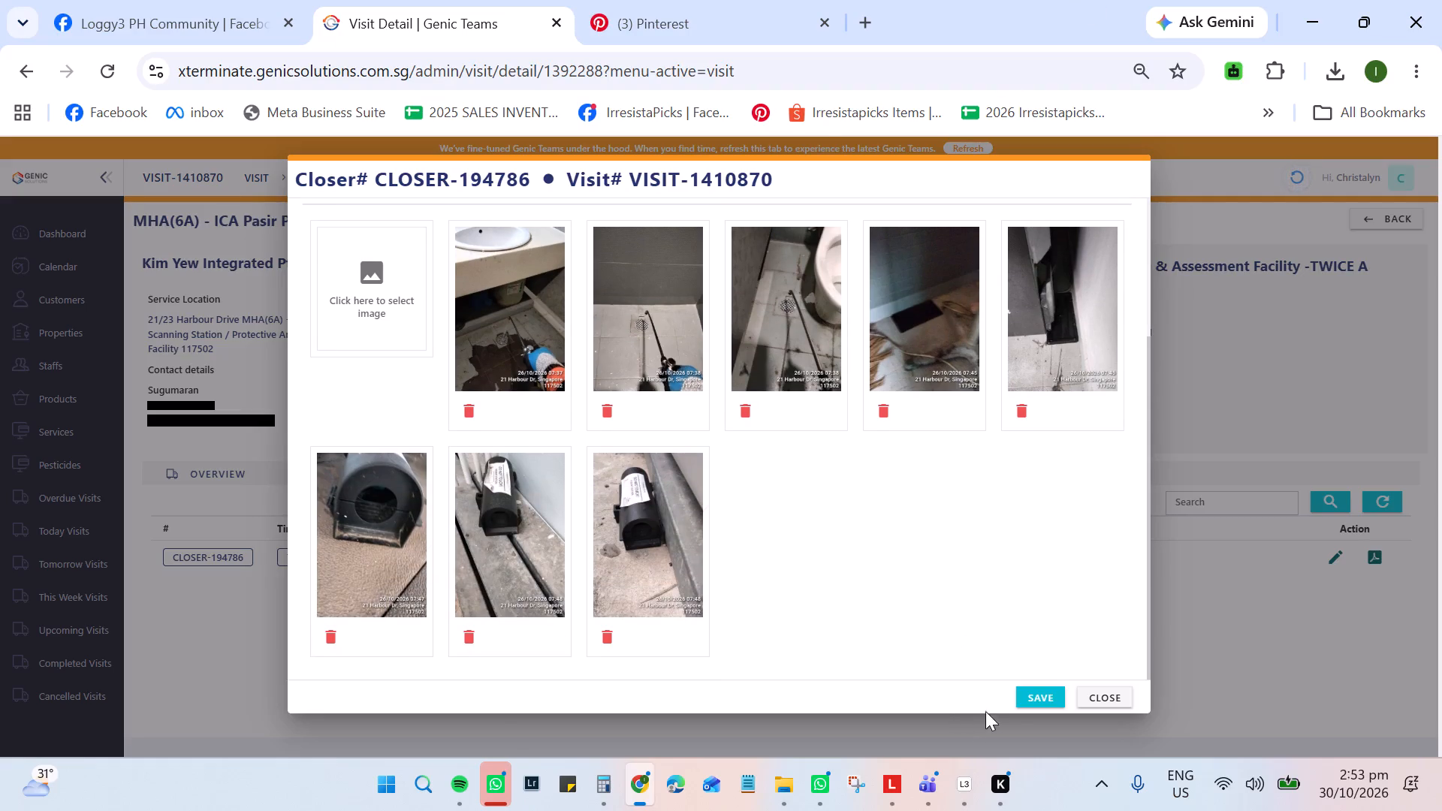
{"action": "left_click", "coordinate": [1021, 690]}
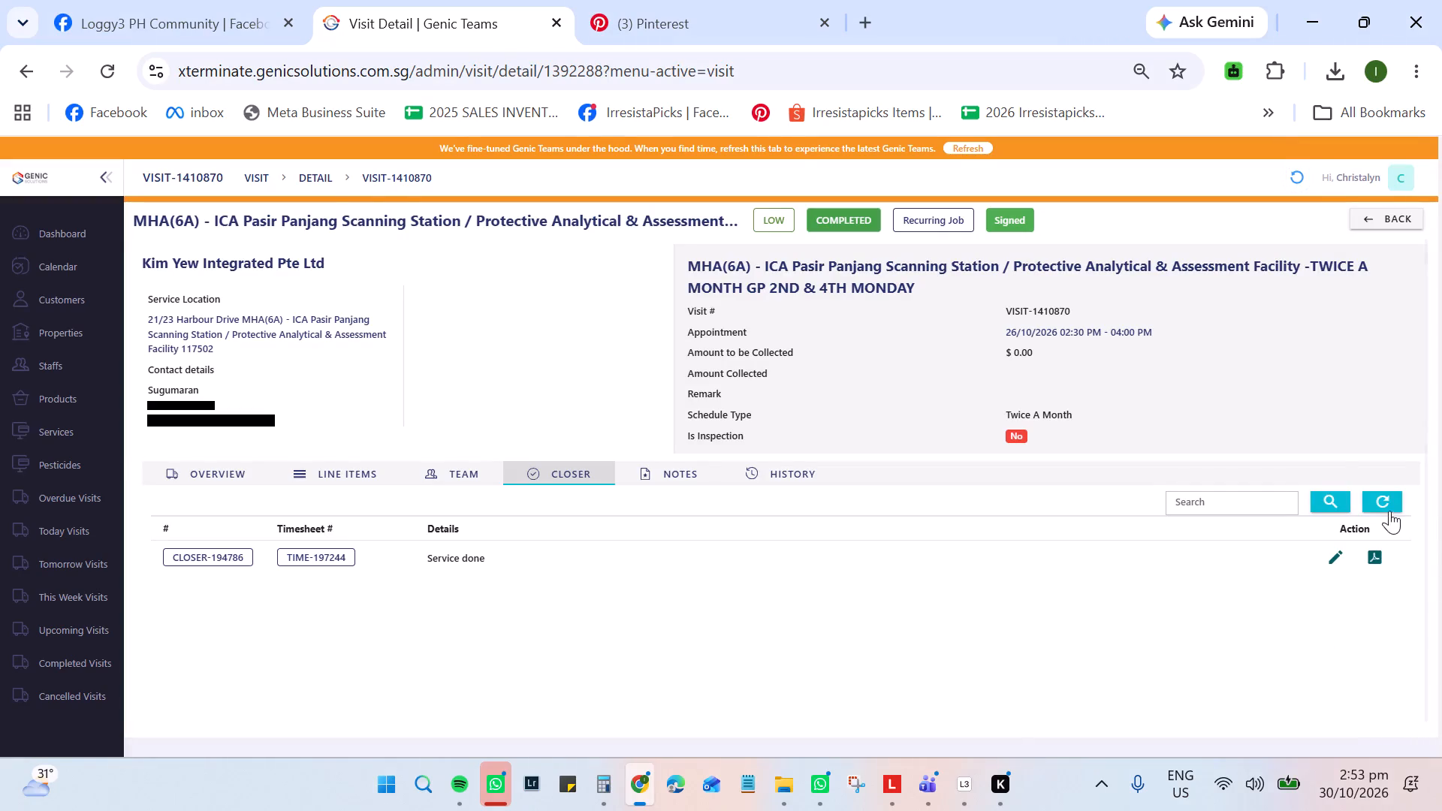
Refresh the closer list, open the PDF service report of CLOSER-194786 and examine its remarks, signatures and photo pages.
{"action": "left_click", "coordinate": [1390, 511]}
{"action": "left_click", "coordinate": [1386, 494]}
{"action": "left_click", "coordinate": [1386, 500]}
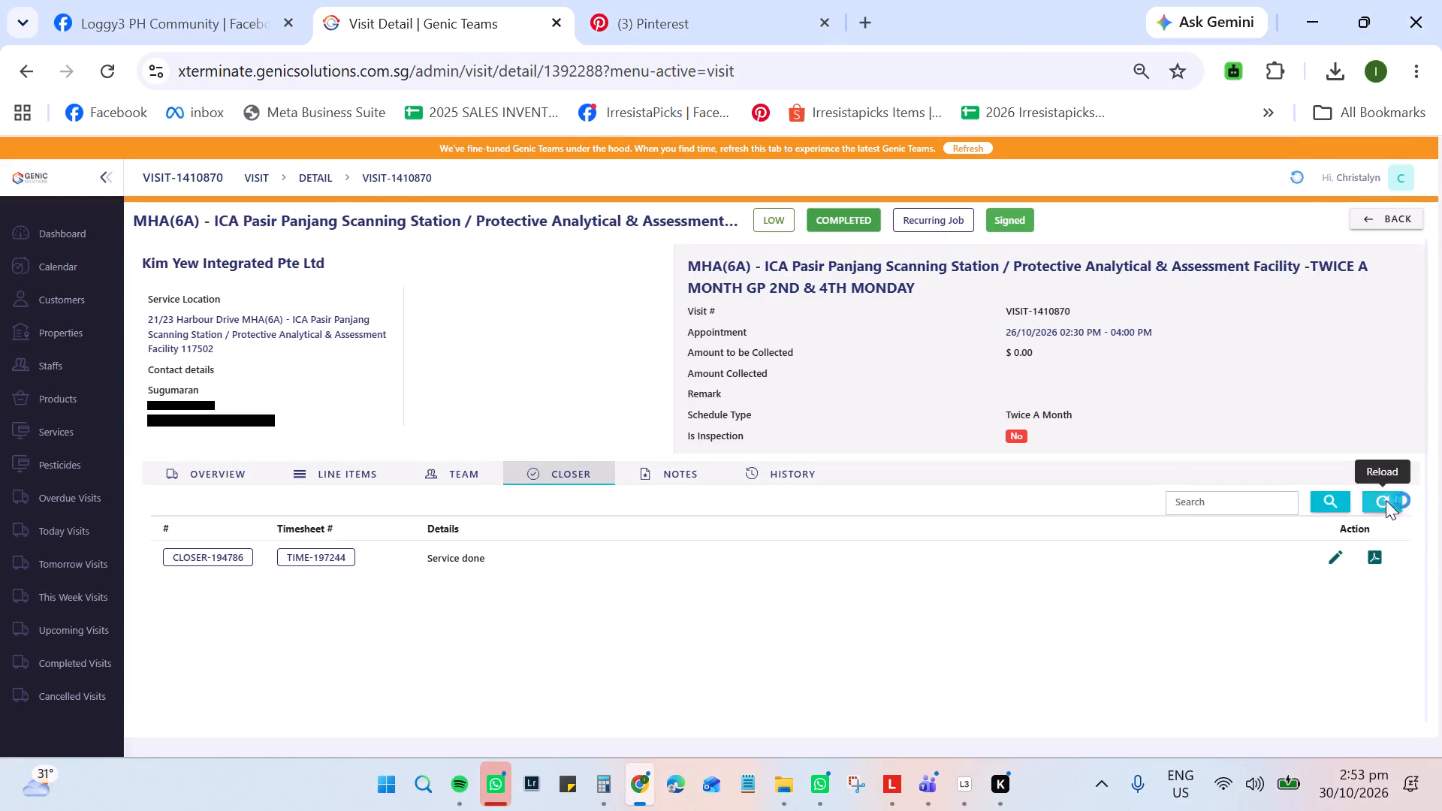
{"action": "left_click", "coordinate": [1379, 562]}
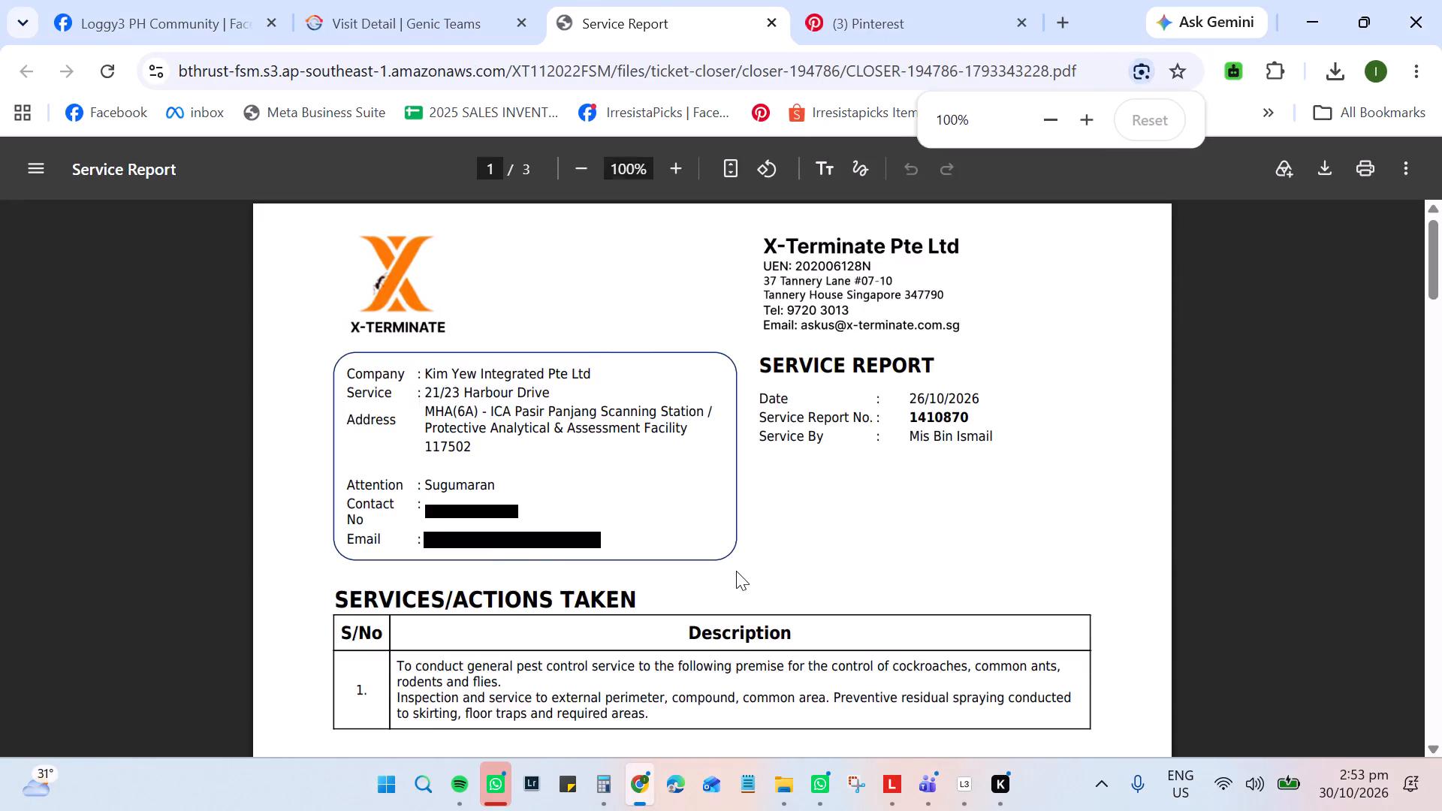
{"action": "scroll", "coordinate": [736, 571], "scroll_direction": "down", "scroll_amount": 3, "text": "ctrl"}
{"action": "scroll", "coordinate": [736, 571], "scroll_direction": "down", "scroll_amount": 9}
{"action": "scroll", "coordinate": [736, 581], "scroll_direction": "up", "scroll_amount": 2, "text": "ctrl"}
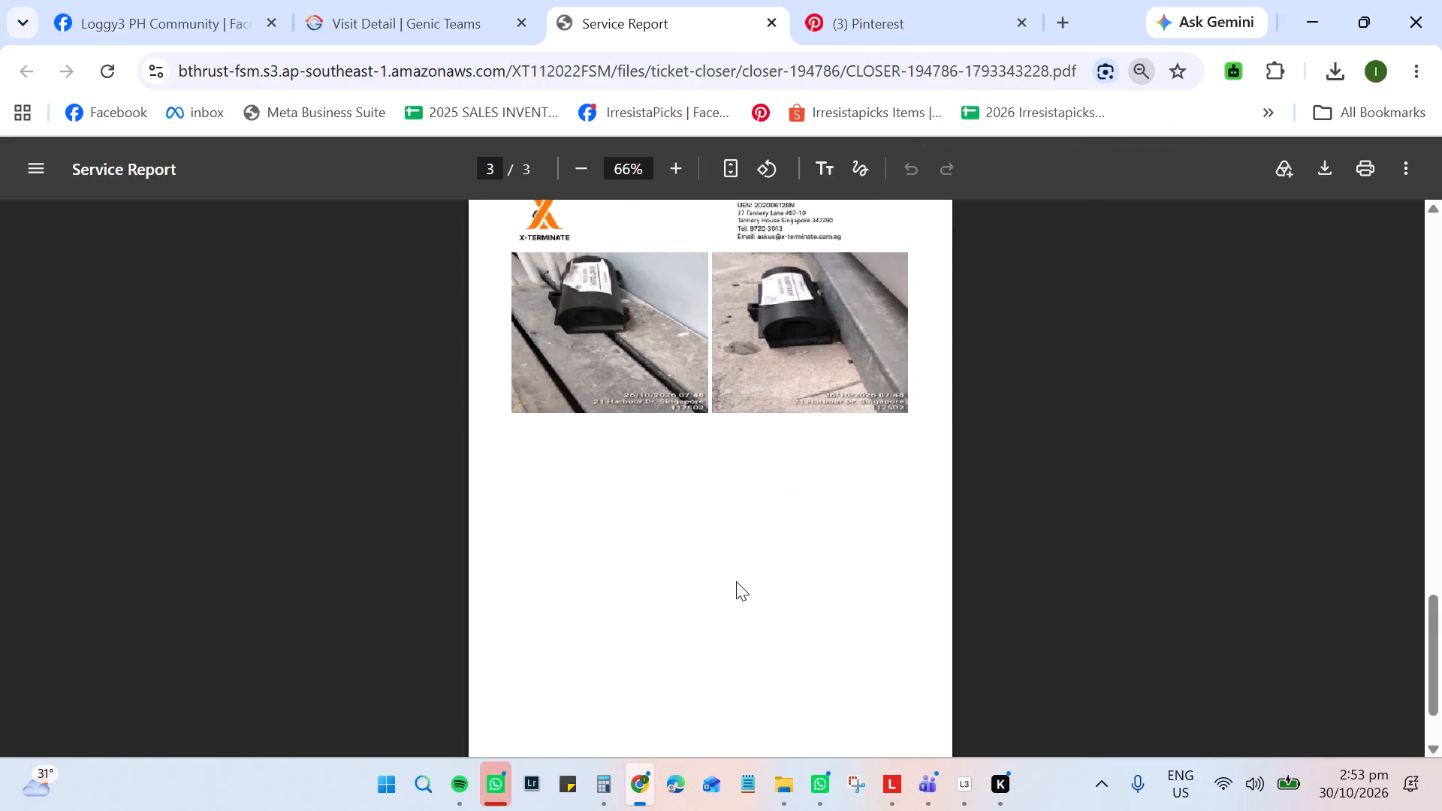
{"action": "scroll", "coordinate": [736, 581], "scroll_direction": "up", "scroll_amount": 1, "text": "ctrl"}
{"action": "scroll", "coordinate": [736, 581], "scroll_direction": "up", "scroll_amount": 7}
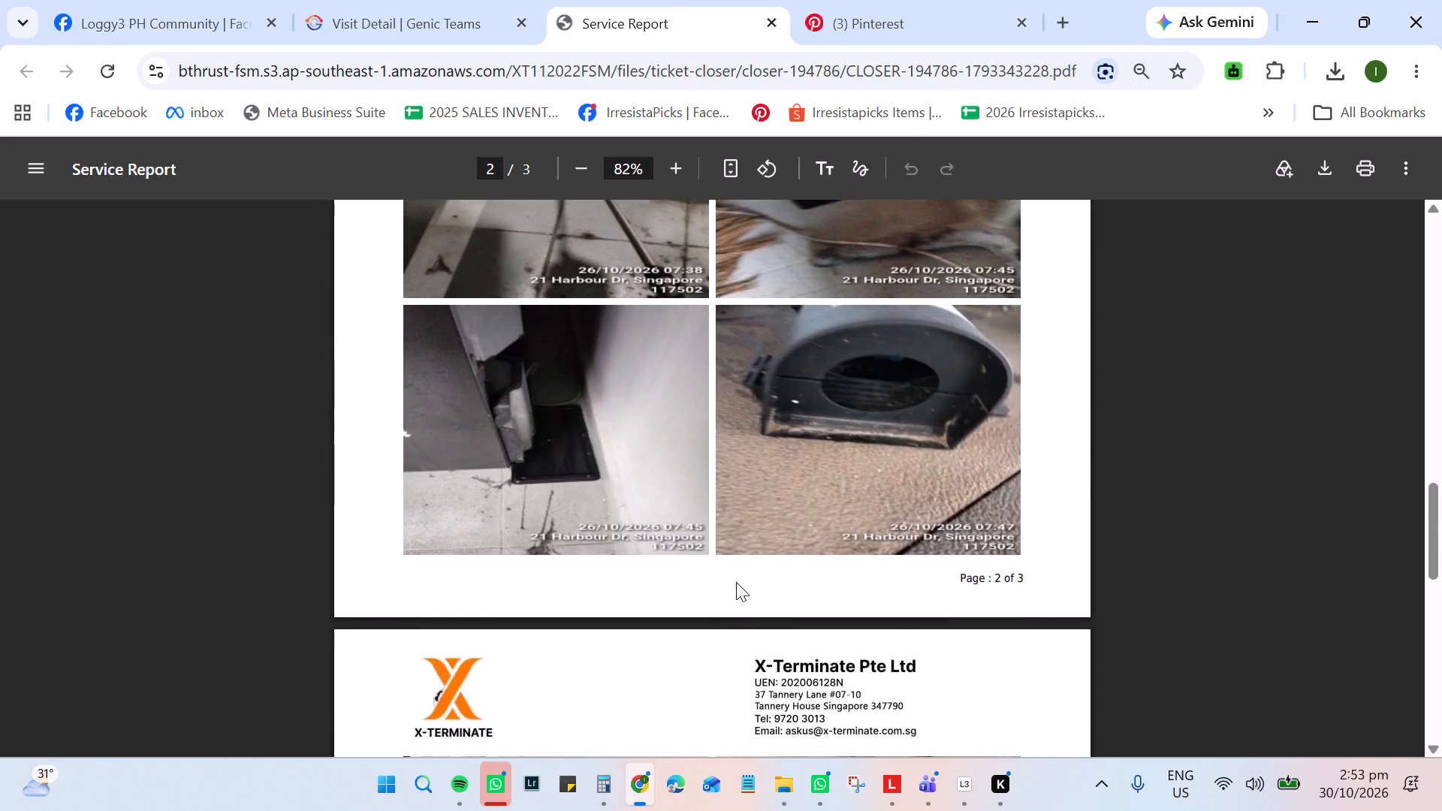
{"action": "scroll", "coordinate": [736, 582], "scroll_direction": "up", "scroll_amount": 6}
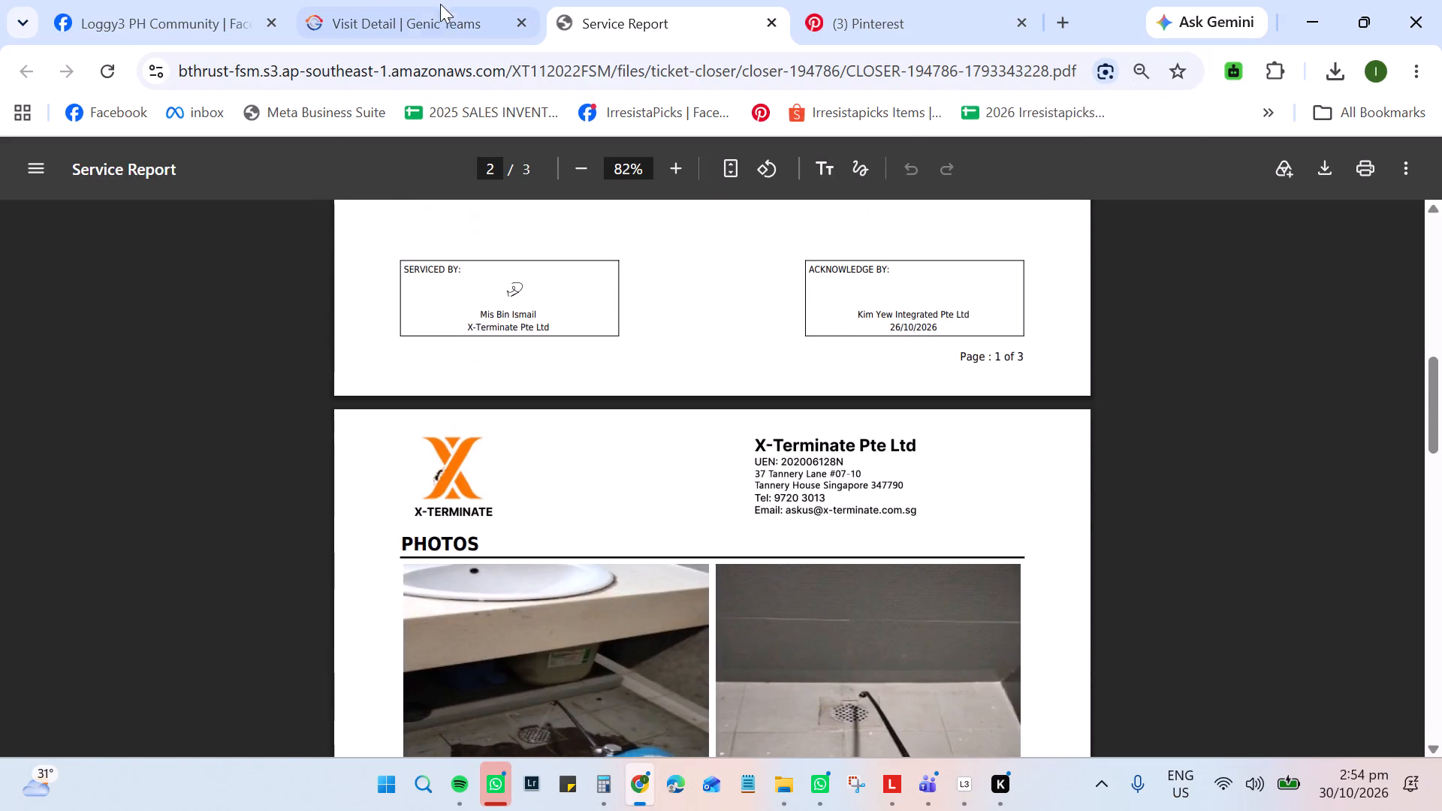
Copy the visit title text from "Pasir Panjang Scanning Station" through "TWICE A MONTH GP" on the VISIT-1410870 page.
{"action": "left_click", "coordinate": [436, 0]}
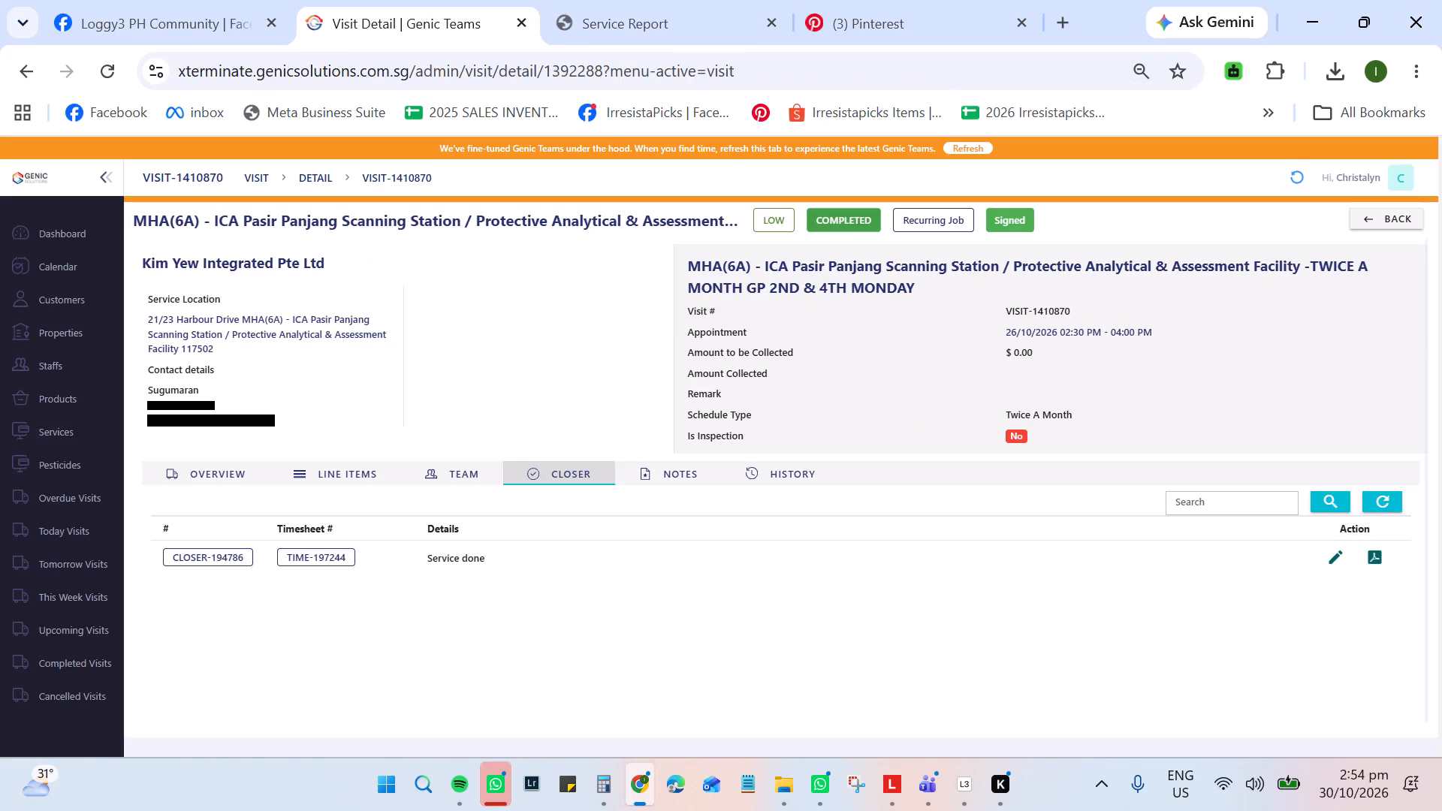
{"action": "left_click_drag", "start_coordinate": [792, 267], "coordinate": [765, 288]}
{"action": "key", "text": "ctrl+c"}
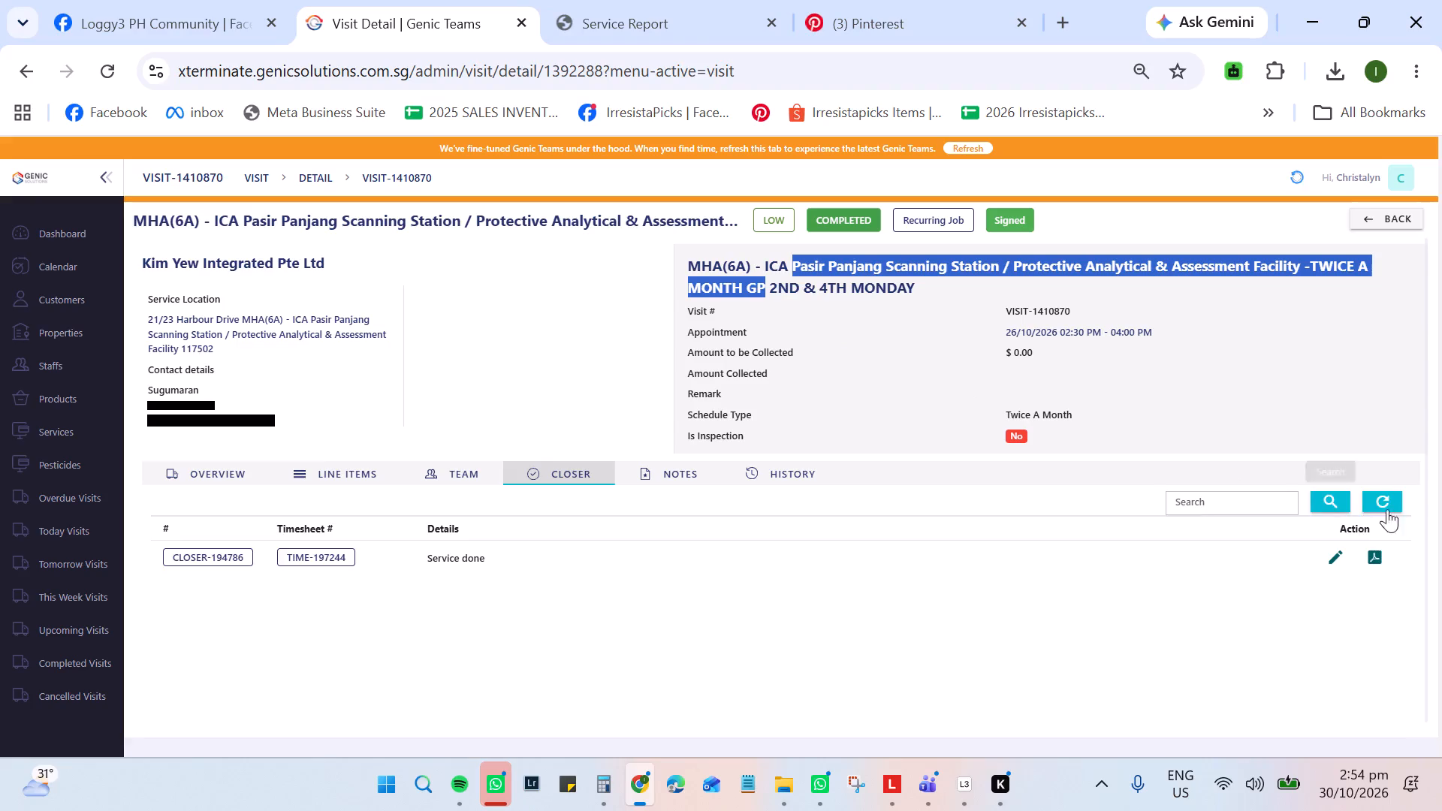
Refresh the closer list, request the CLOSER-194786 PDF again and recheck the report's remarks and photos.
{"action": "left_click", "coordinate": [1392, 503]}
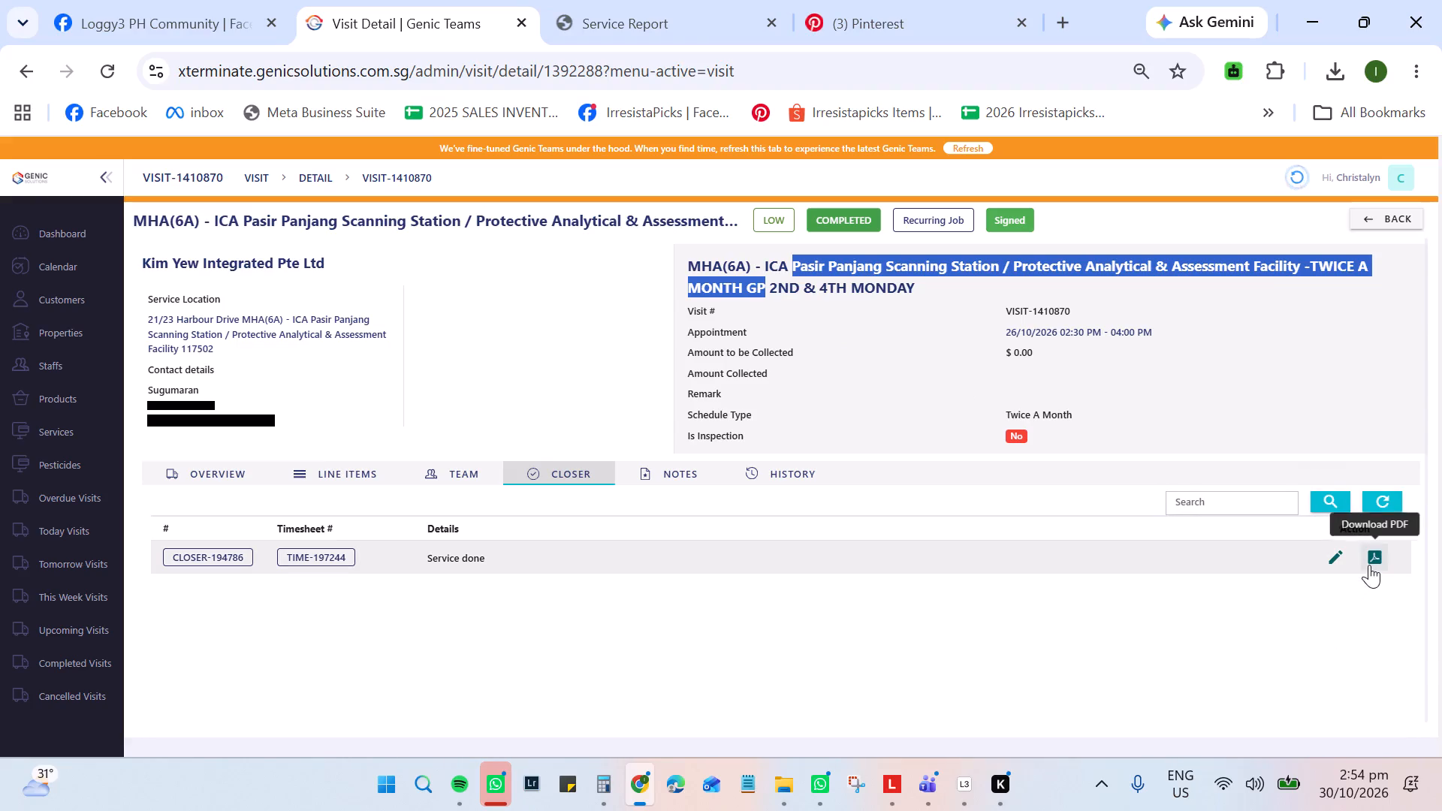
{"action": "left_click", "coordinate": [1387, 508]}
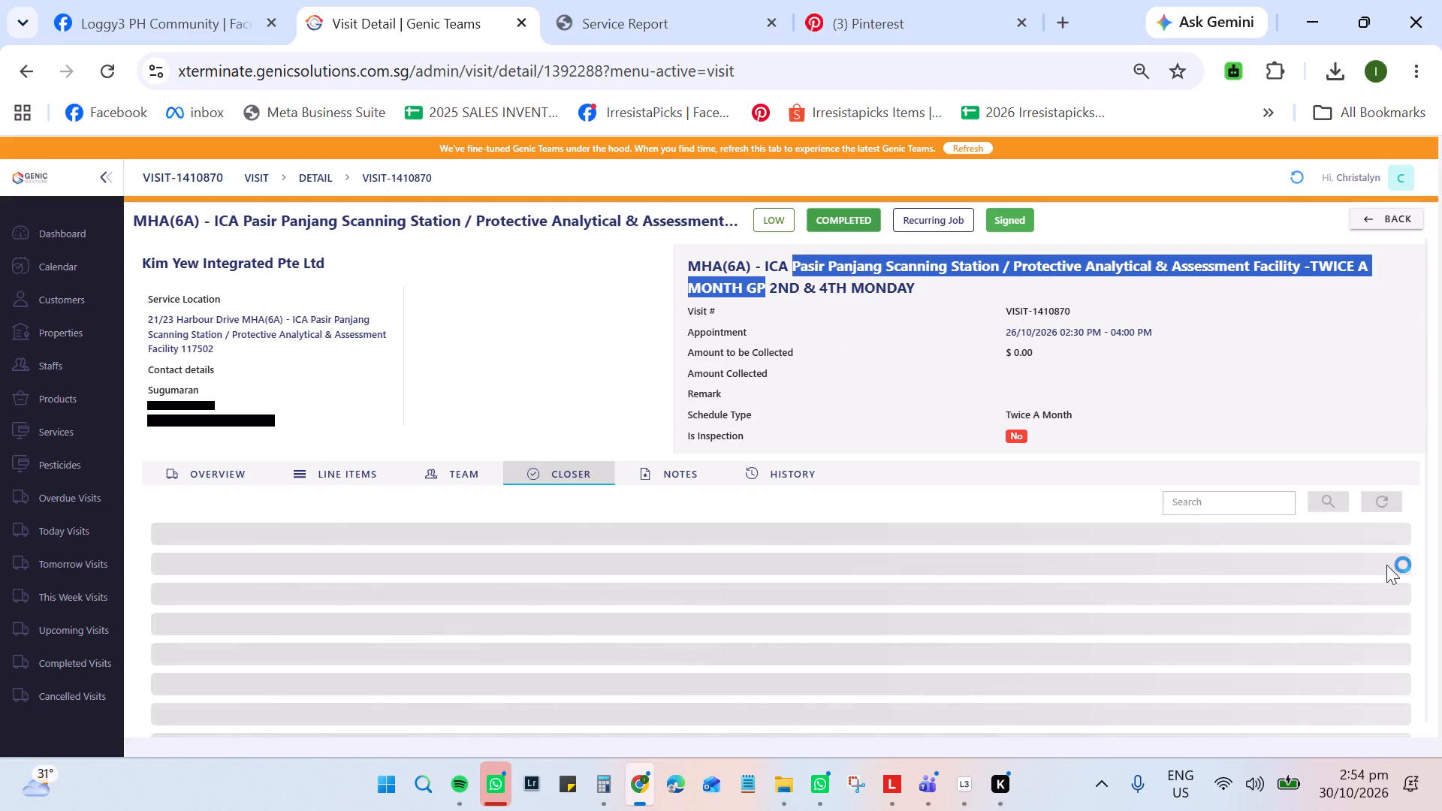
{"action": "left_click", "coordinate": [1375, 559]}
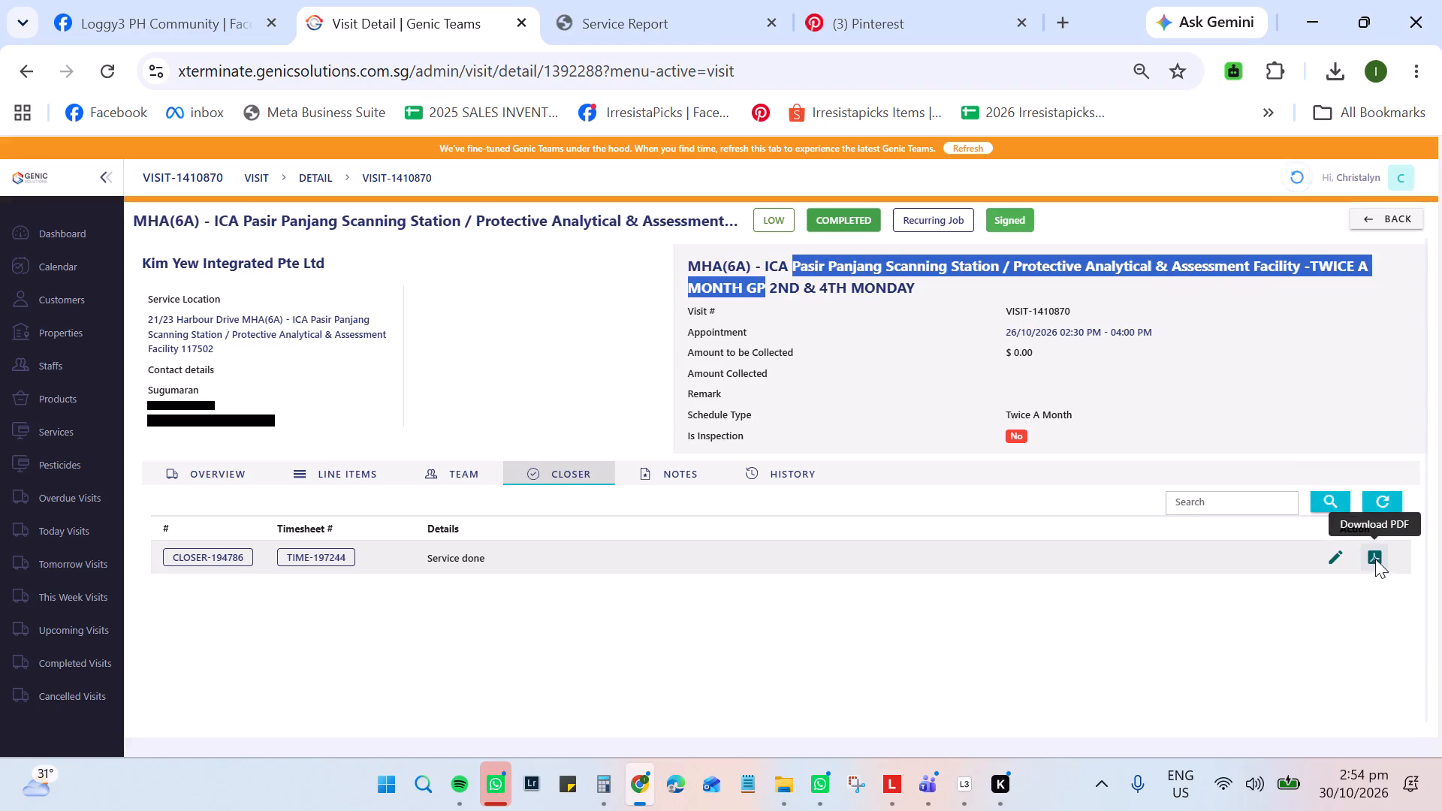
{"action": "left_click", "coordinate": [818, 23]}
{"action": "scroll", "coordinate": [905, 609], "scroll_direction": "down", "scroll_amount": 1, "text": "ctrl"}
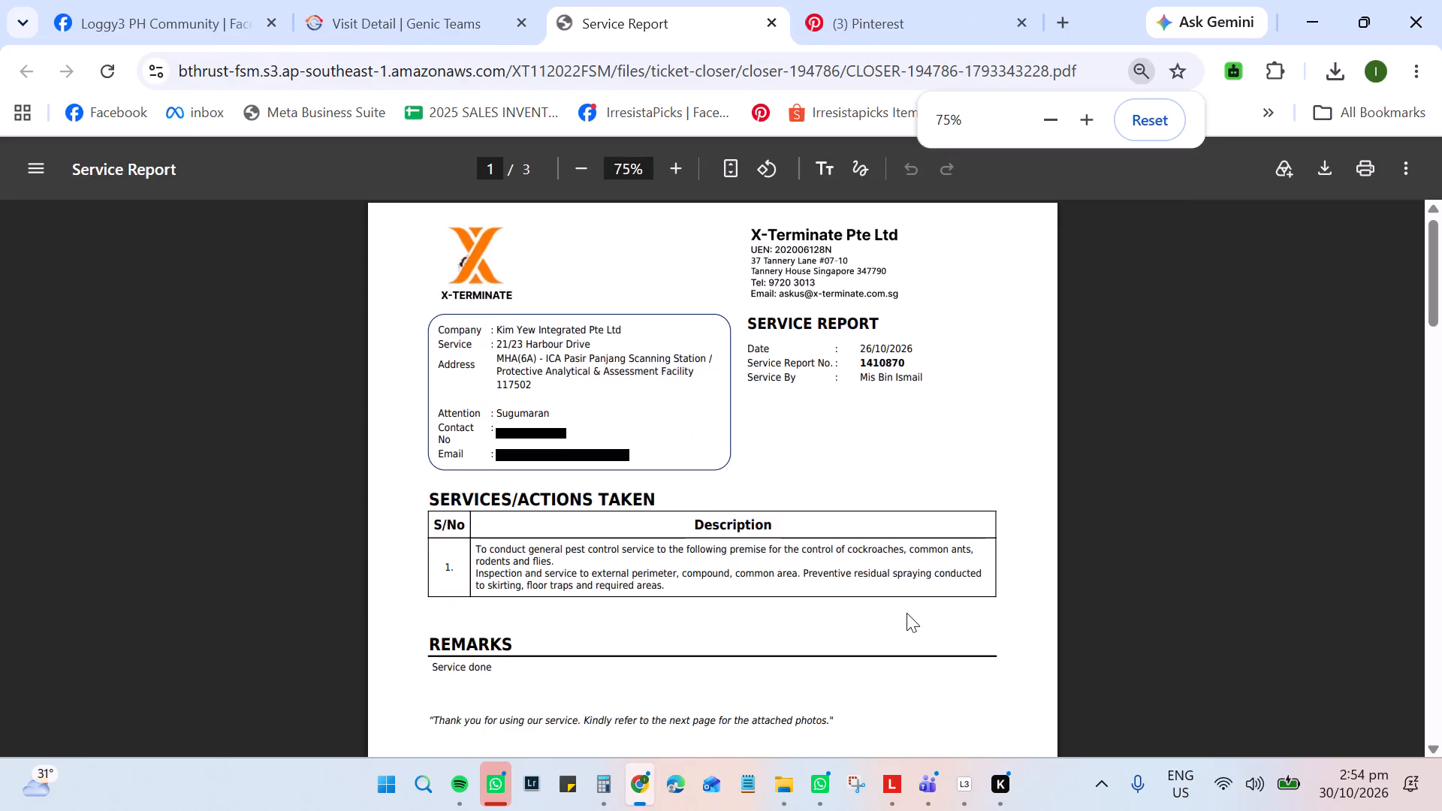
{"action": "scroll", "coordinate": [907, 613], "scroll_direction": "down", "scroll_amount": 19}
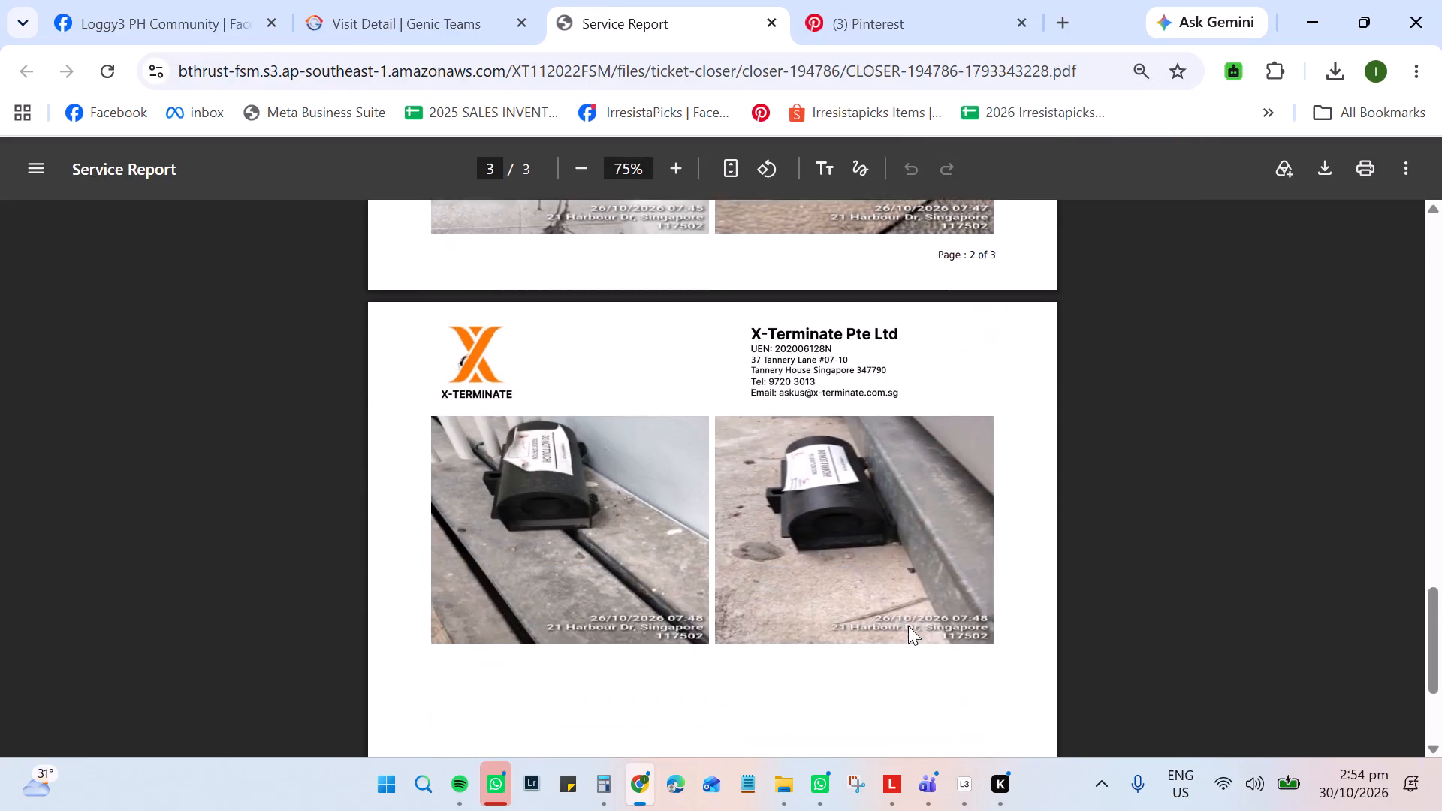
{"action": "scroll", "coordinate": [908, 626], "scroll_direction": "up", "scroll_amount": 13}
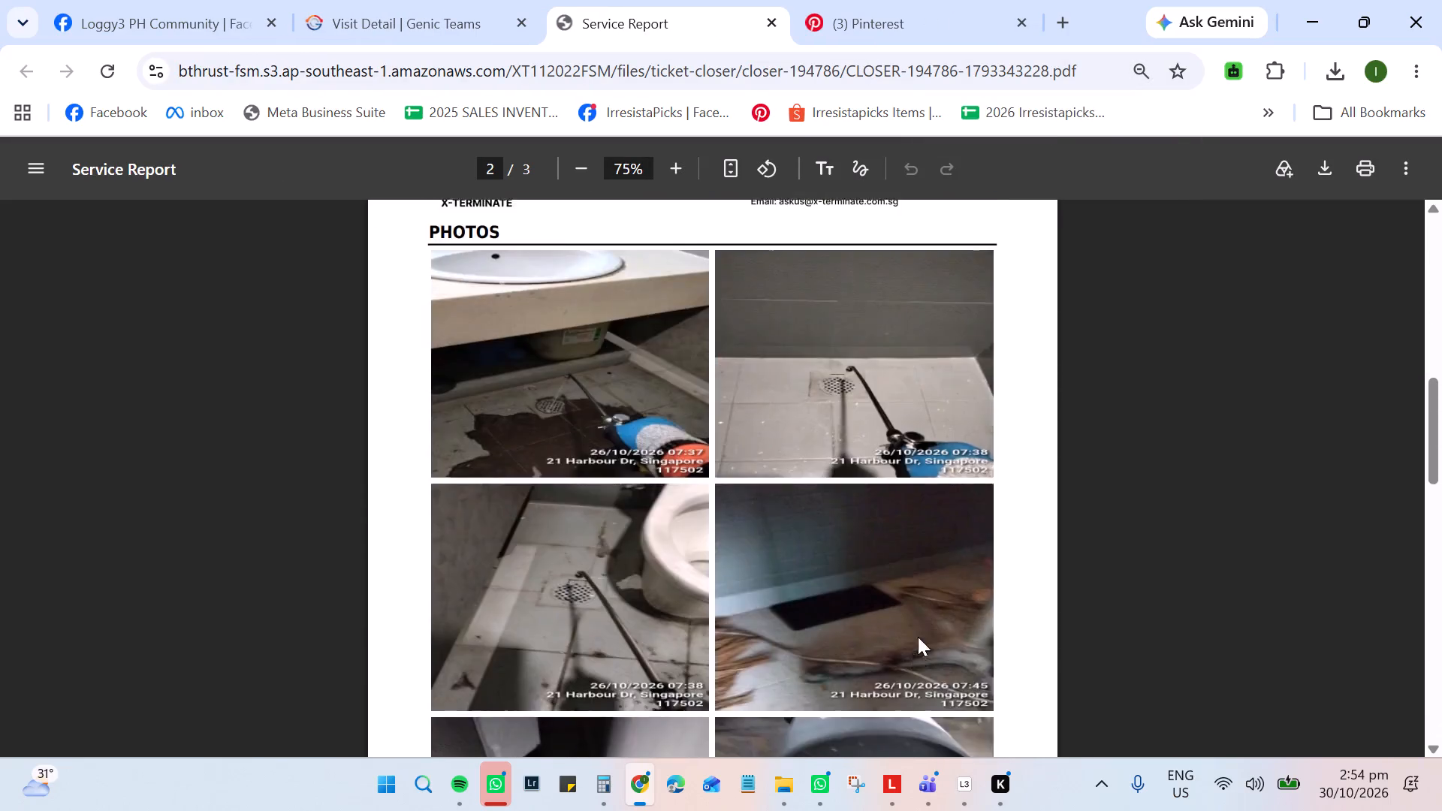
{"action": "scroll", "coordinate": [918, 637], "scroll_direction": "up", "scroll_amount": 7}
{"action": "left_click", "coordinate": [449, 47]}
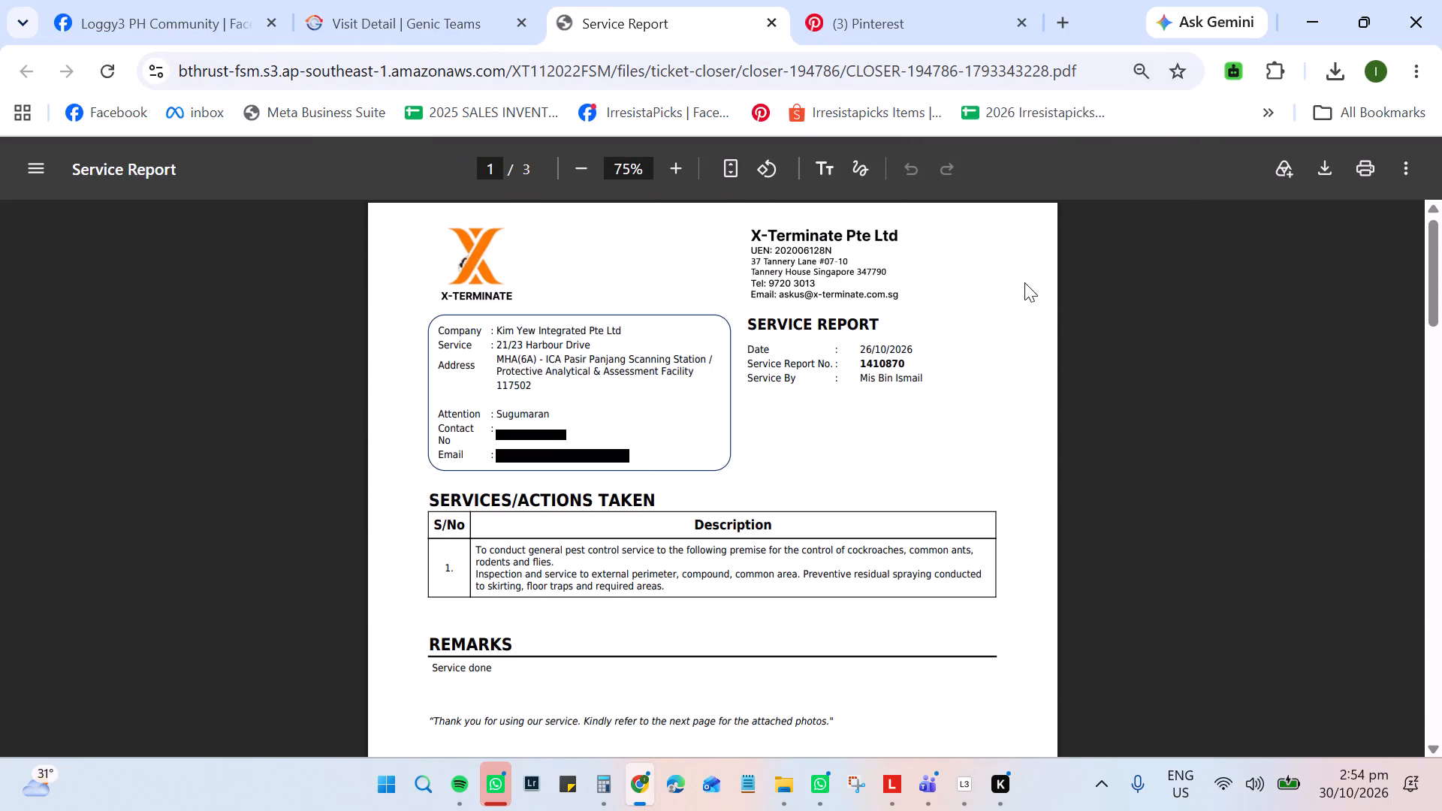
Download the report with the copied title as file name, removing "/ Protective Analytical & Assessment Facility".
{"action": "left_click", "coordinate": [1323, 165]}
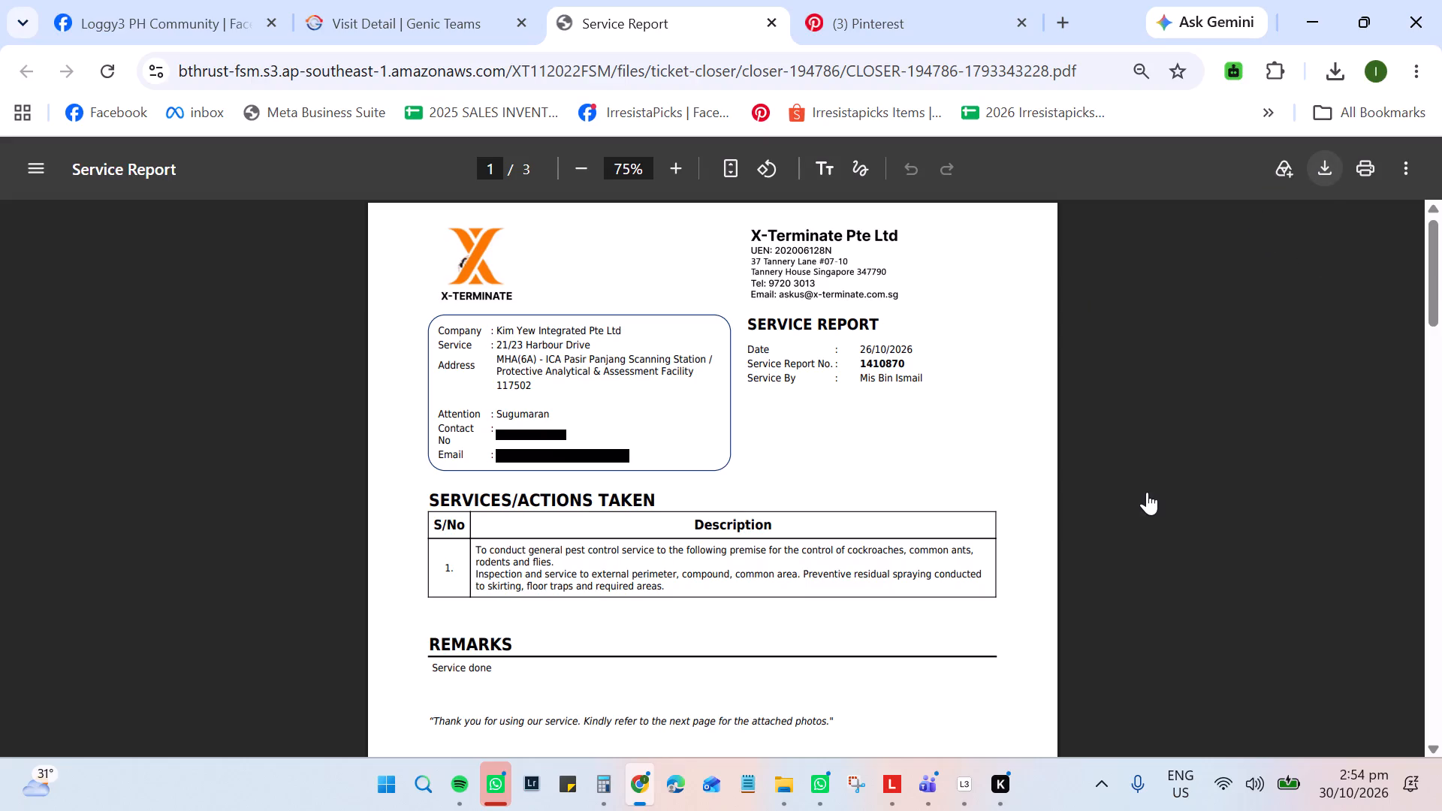
{"action": "key", "text": "ctrl+v"}
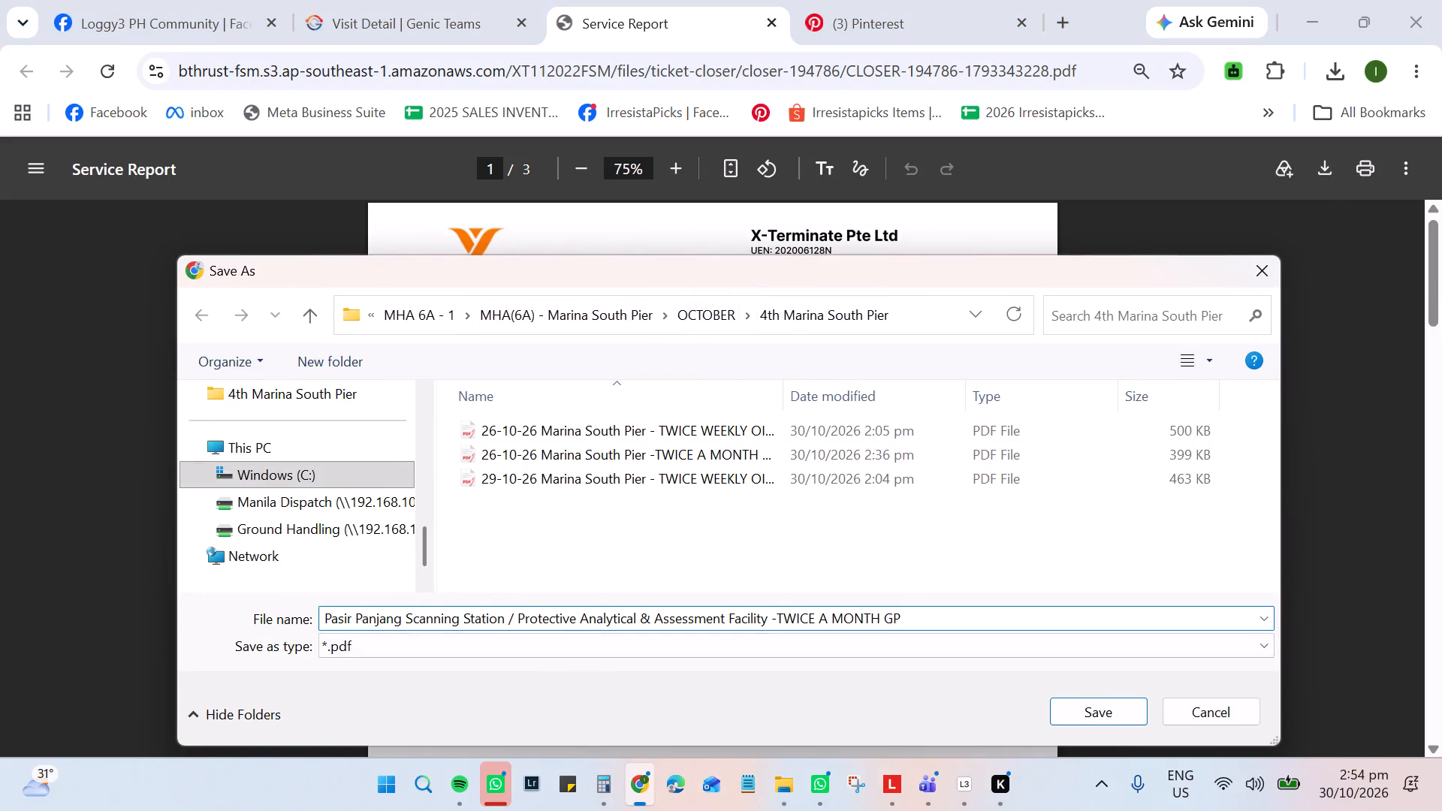
{"action": "left_click_drag", "start_coordinate": [768, 617], "coordinate": [510, 626]}
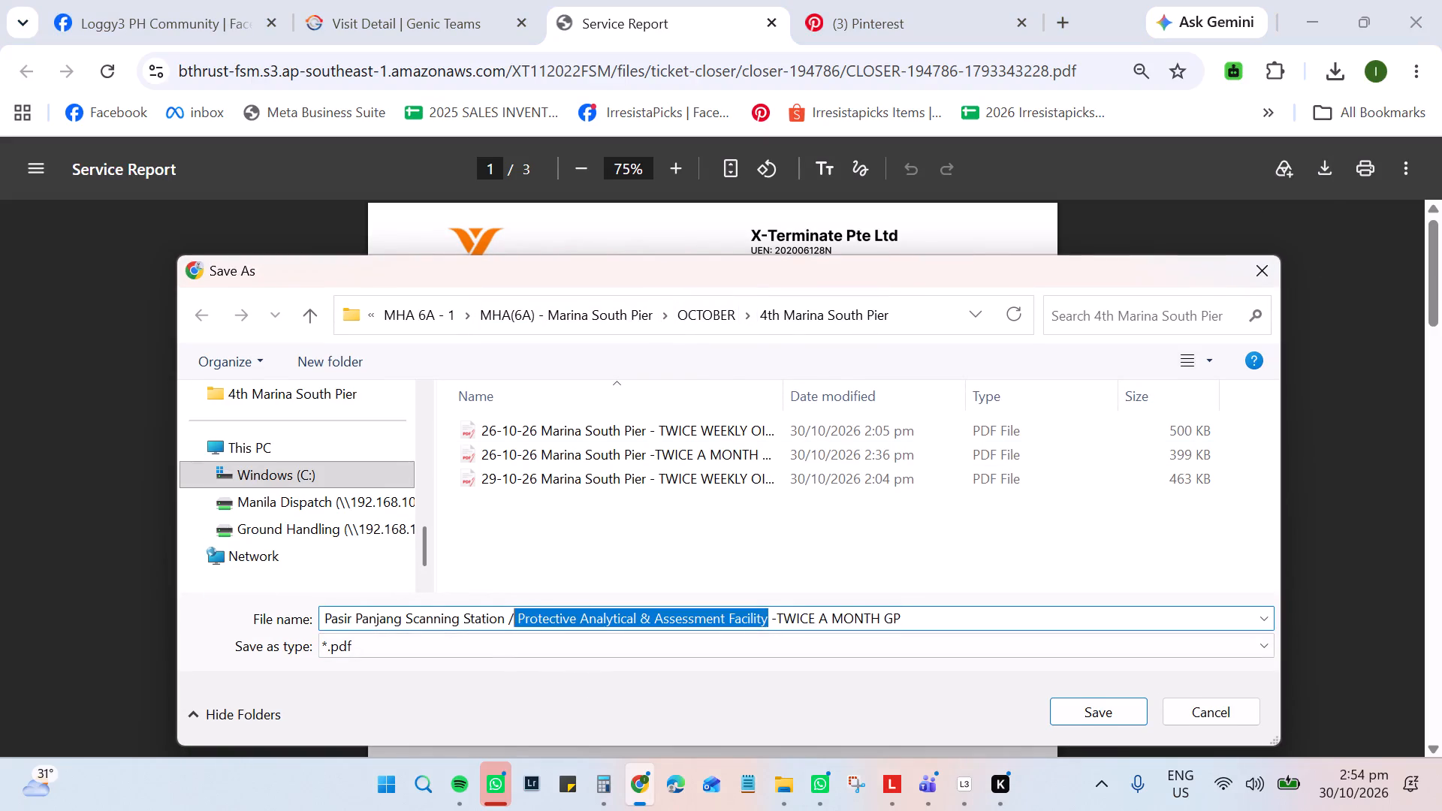
{"action": "key", "text": "BackSpace"}
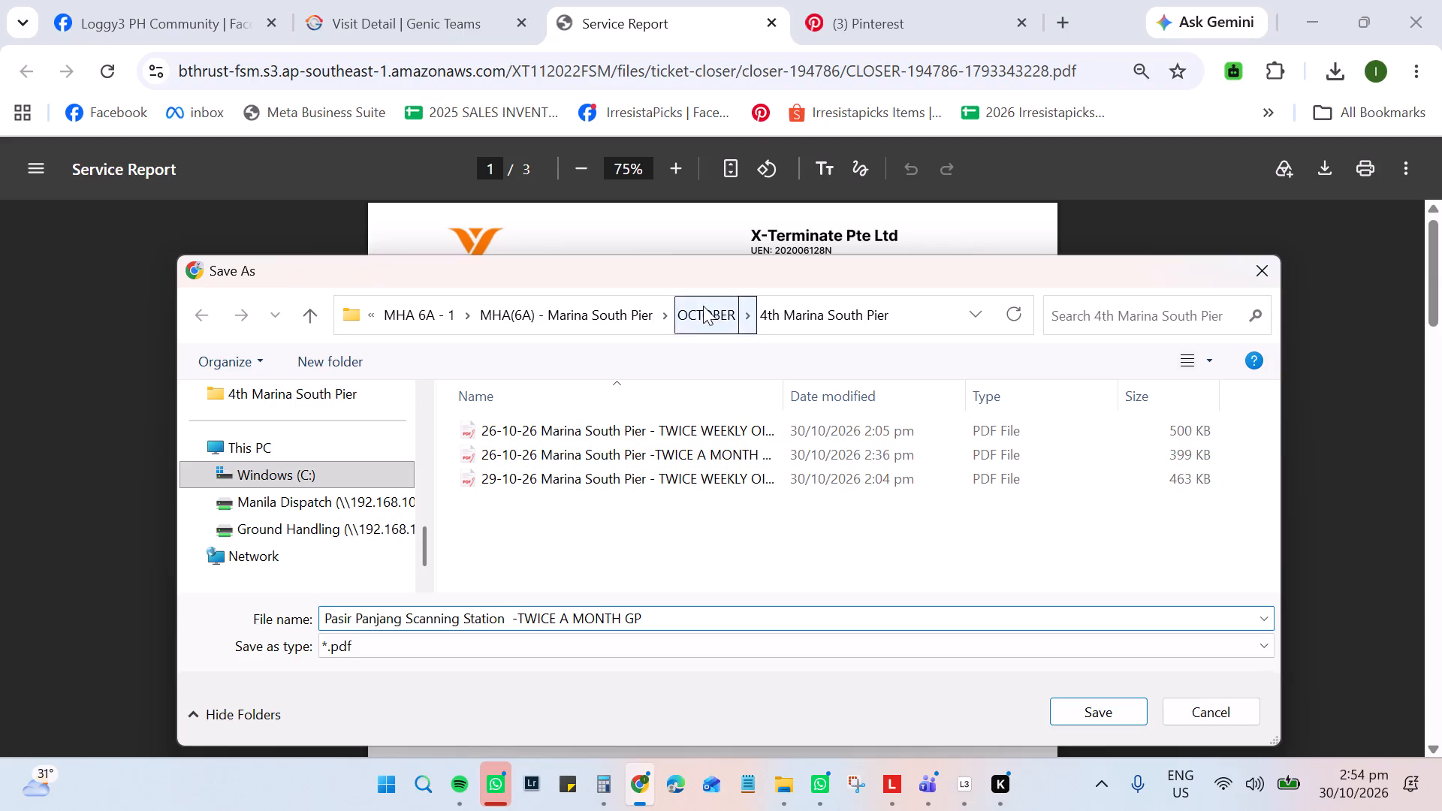
Set the save location to the "4th PASIR PANJANG SCANNING STATION" folder under MHA 6A - 1, PASIR PANJANG SCANNING STATION, OCTOBER.
{"action": "left_click", "coordinate": [412, 318]}
{"action": "double_click", "coordinate": [548, 549]}
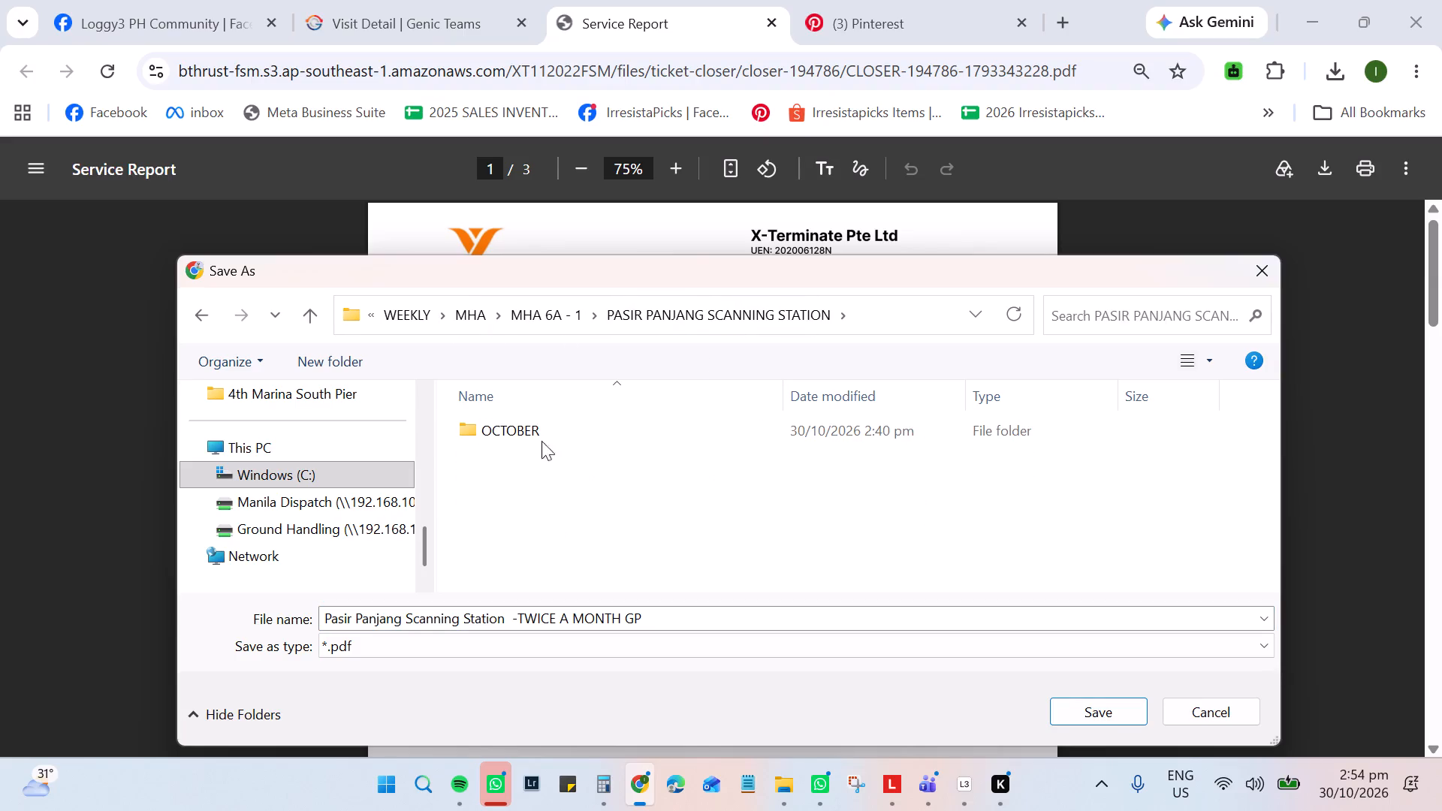
{"action": "double_click", "coordinate": [538, 436]}
{"action": "double_click", "coordinate": [561, 505]}
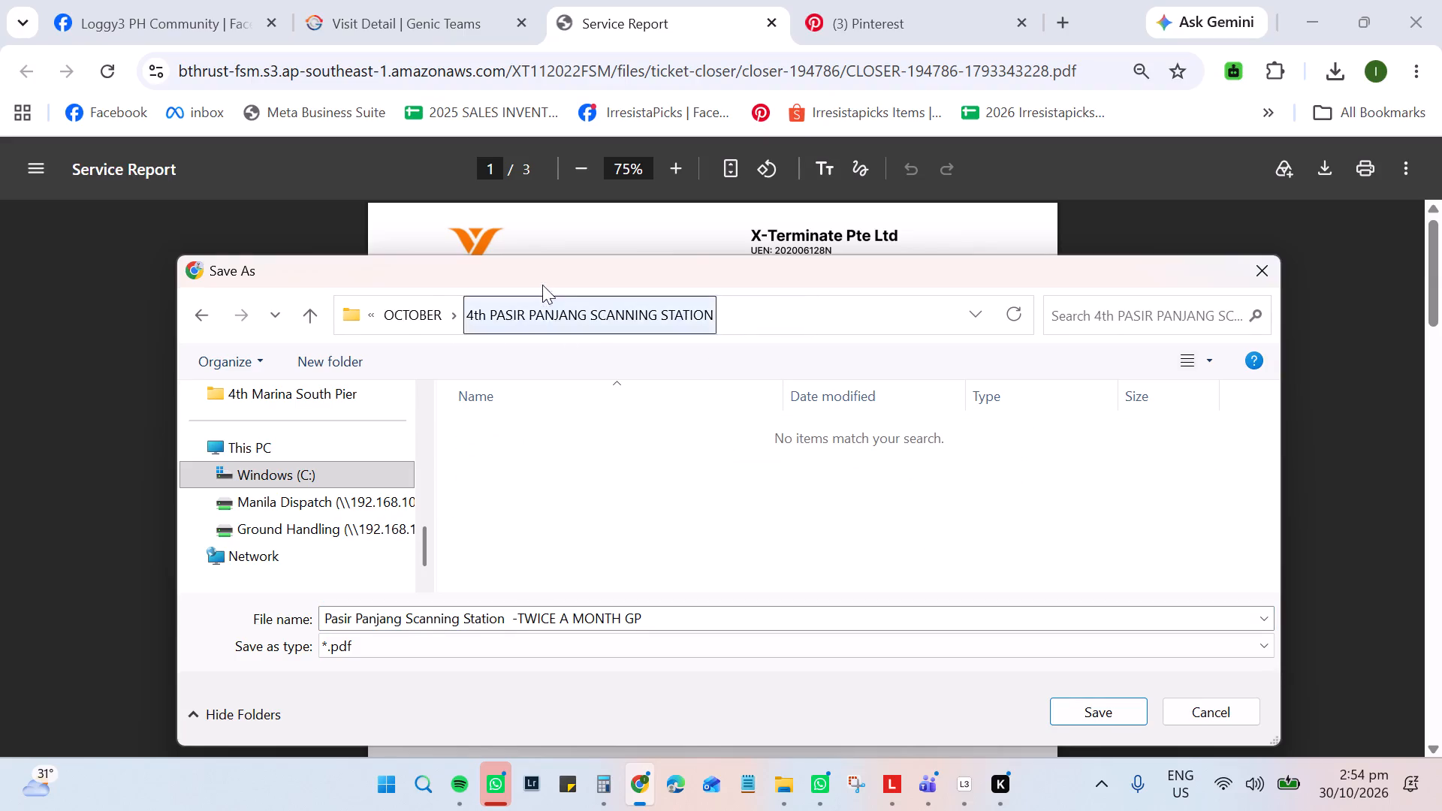
Prefix the file name with "26-10-26" and save it as "26-10-26 Pasir Panjang Scanning Station -TWICE A MONTH GP".
{"action": "left_click_drag", "start_coordinate": [538, 271], "coordinate": [627, 226]}
{"action": "left_click", "coordinate": [514, 579]}
{"action": "left_click", "coordinate": [518, 574]}
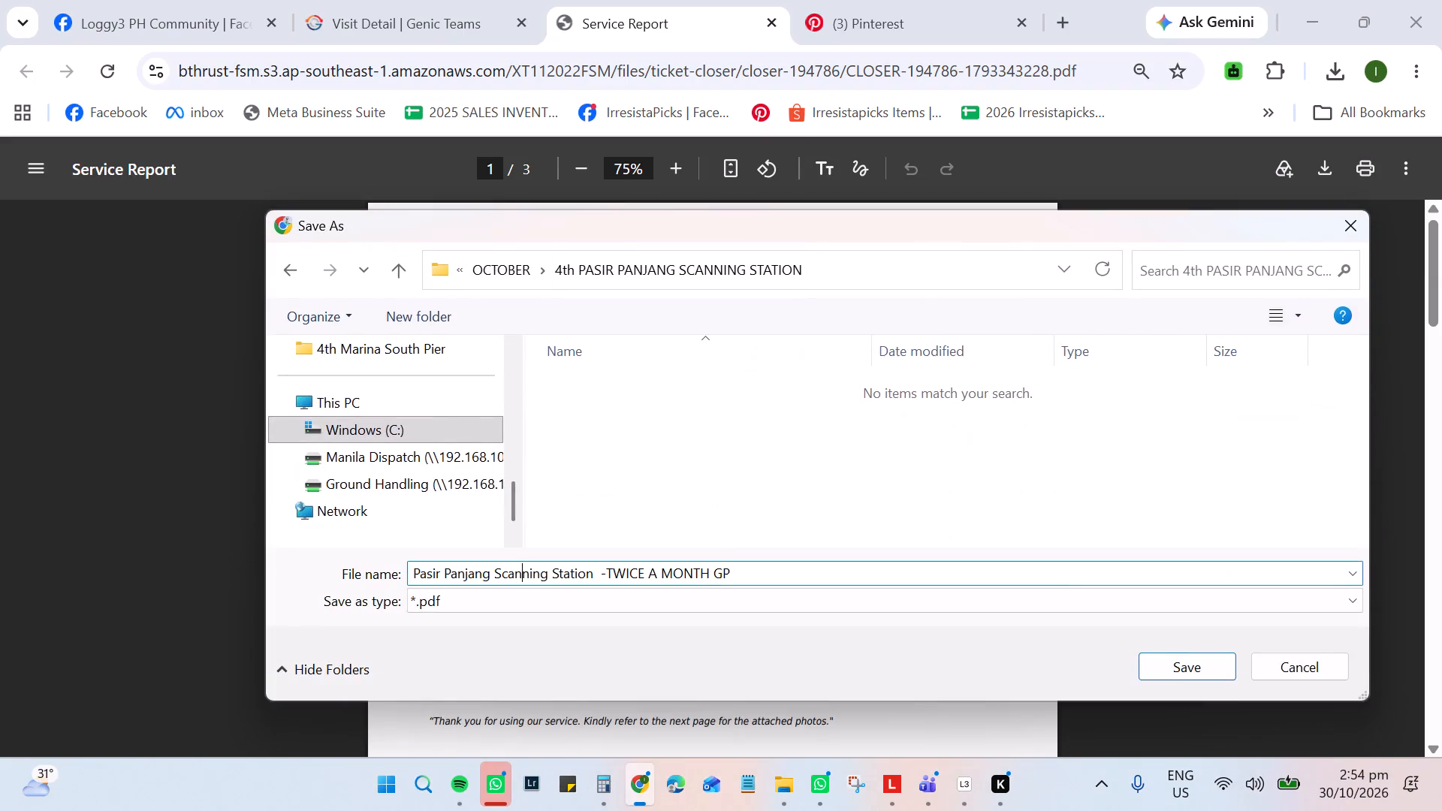
{"action": "key", "text": "ctrl+Left"}
{"action": "key", "text": "ctrl+Left"}
{"action": "key", "text": "ctrl+Left"}
{"action": "key", "text": "ctrl+Left"}
{"action": "key", "text": "ctrl+Left"}
{"action": "type", "text": "26"}
{"action": "type", "text": "-102-"}
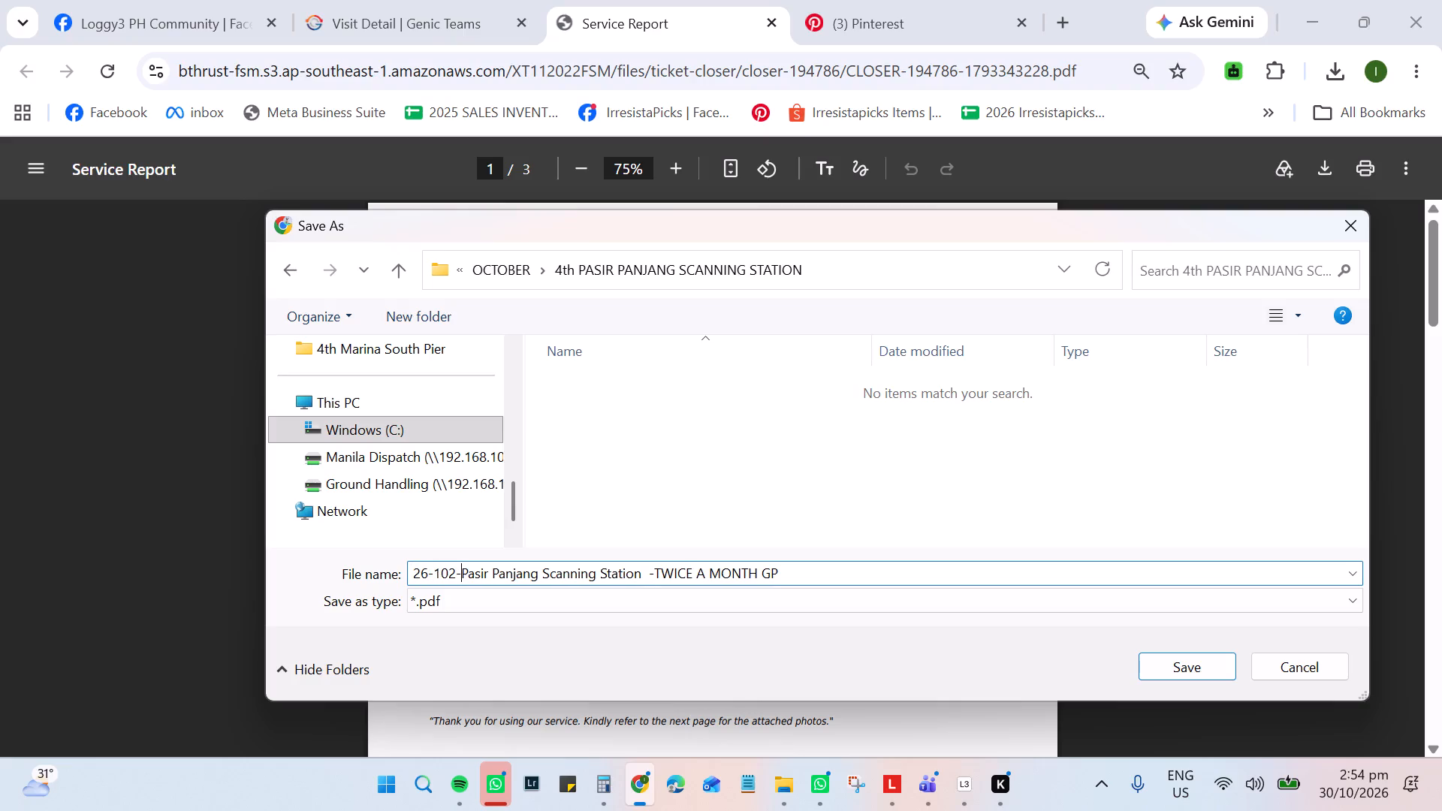
{"action": "key", "text": "BackSpace"}
{"action": "key", "text": "BackSpace"}
{"action": "type", "text": "-26"}
{"action": "key", "text": "space"}
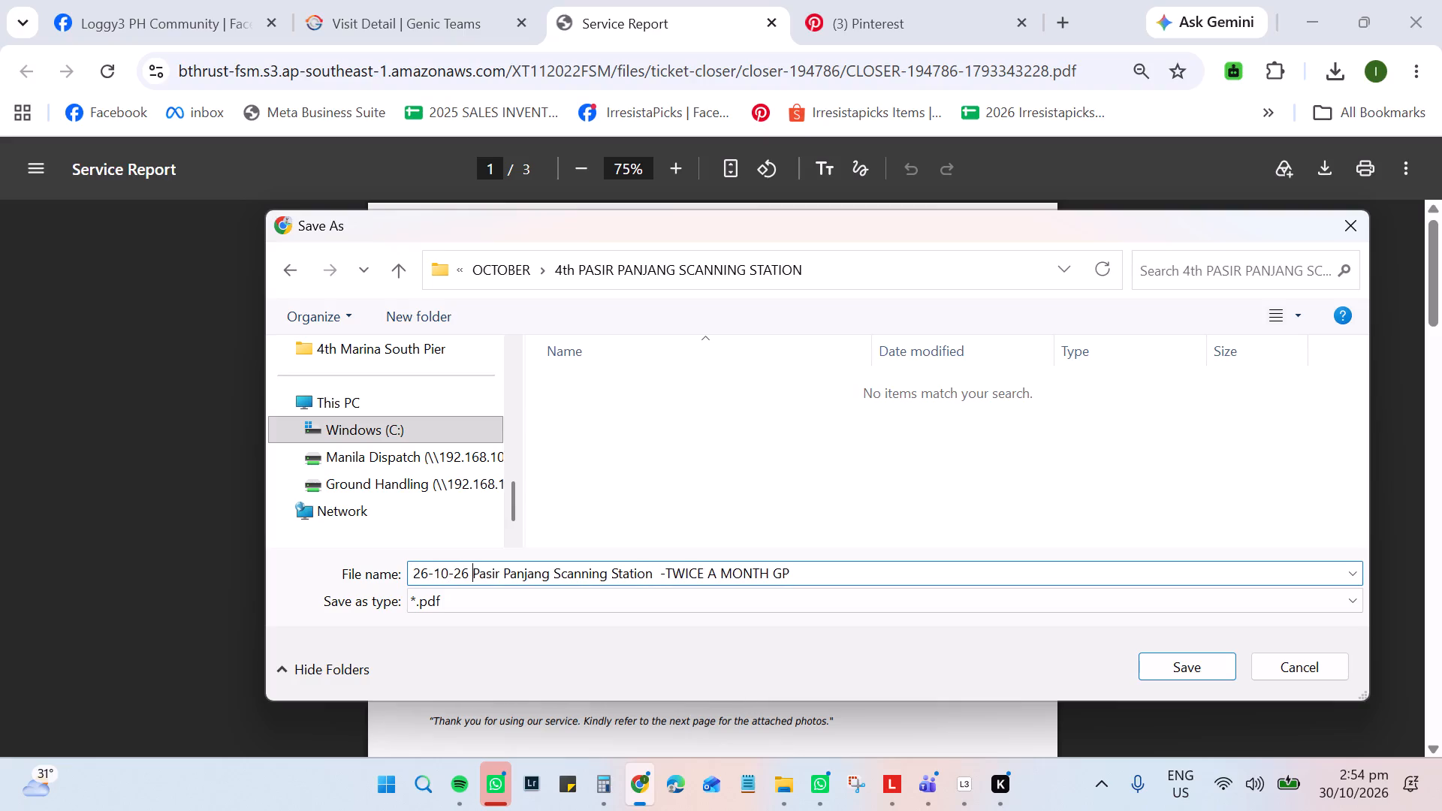
{"action": "left_click", "coordinate": [687, 507]}
{"action": "left_click", "coordinate": [1206, 663]}
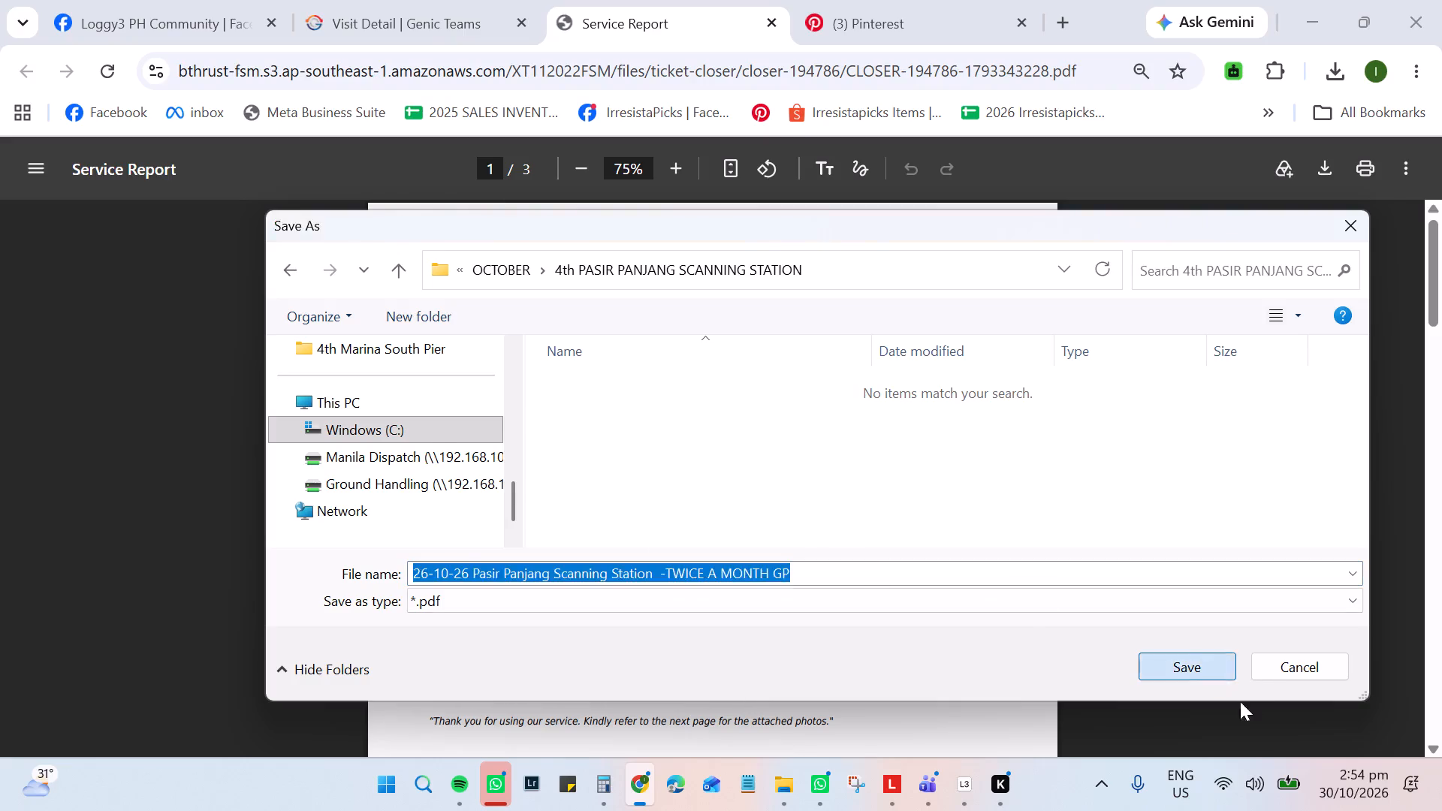
Skim the downloaded report's photo pages, close the report and return to the filtered Pasir Panjang Scanning visit list.
{"action": "left_click", "coordinate": [872, 561]}
{"action": "scroll", "coordinate": [871, 585], "scroll_direction": "down", "scroll_amount": 2, "text": "ctrl"}
{"action": "scroll", "coordinate": [871, 585], "scroll_direction": "down", "scroll_amount": 10}
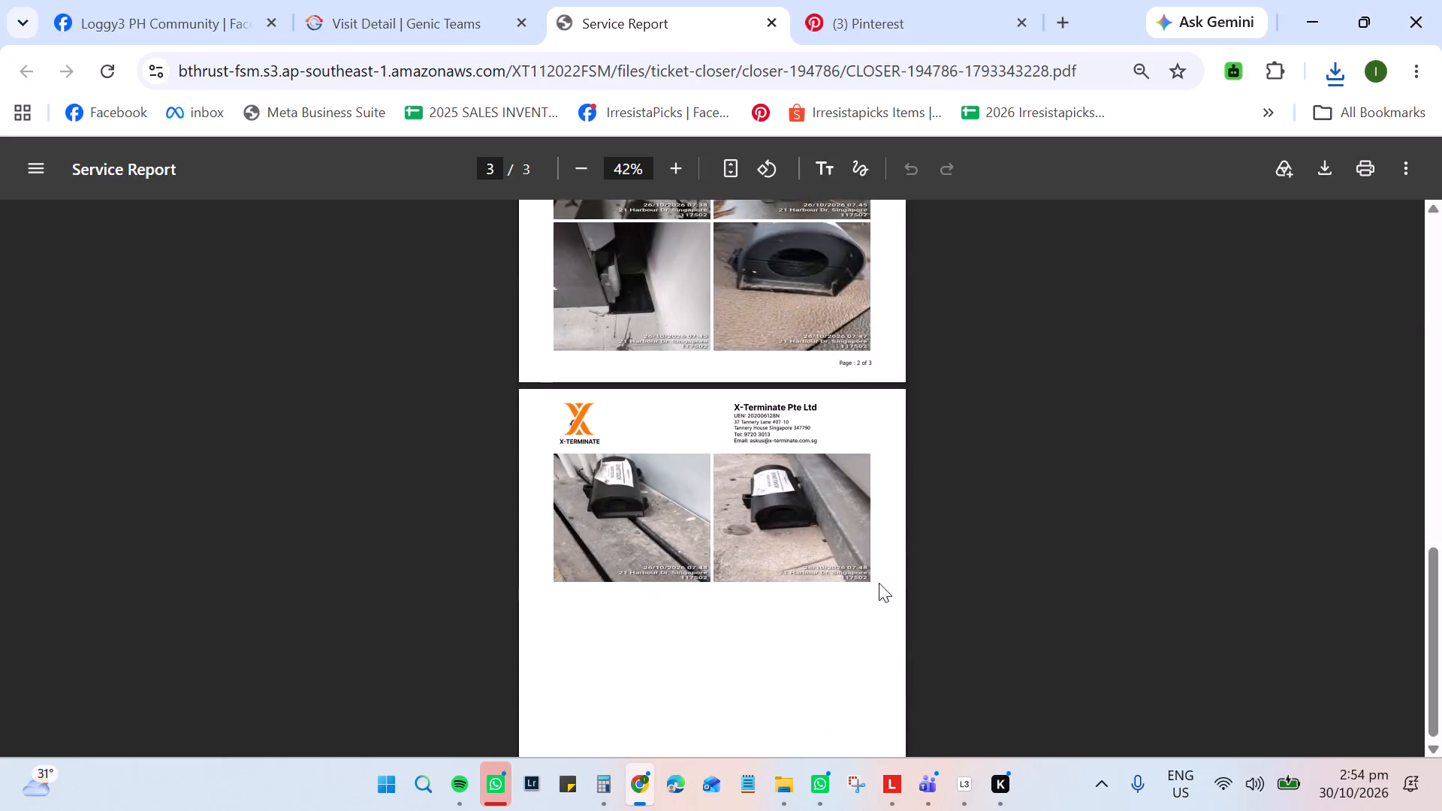
{"action": "left_click", "coordinate": [770, 23]}
{"action": "left_click", "coordinate": [423, 0]}
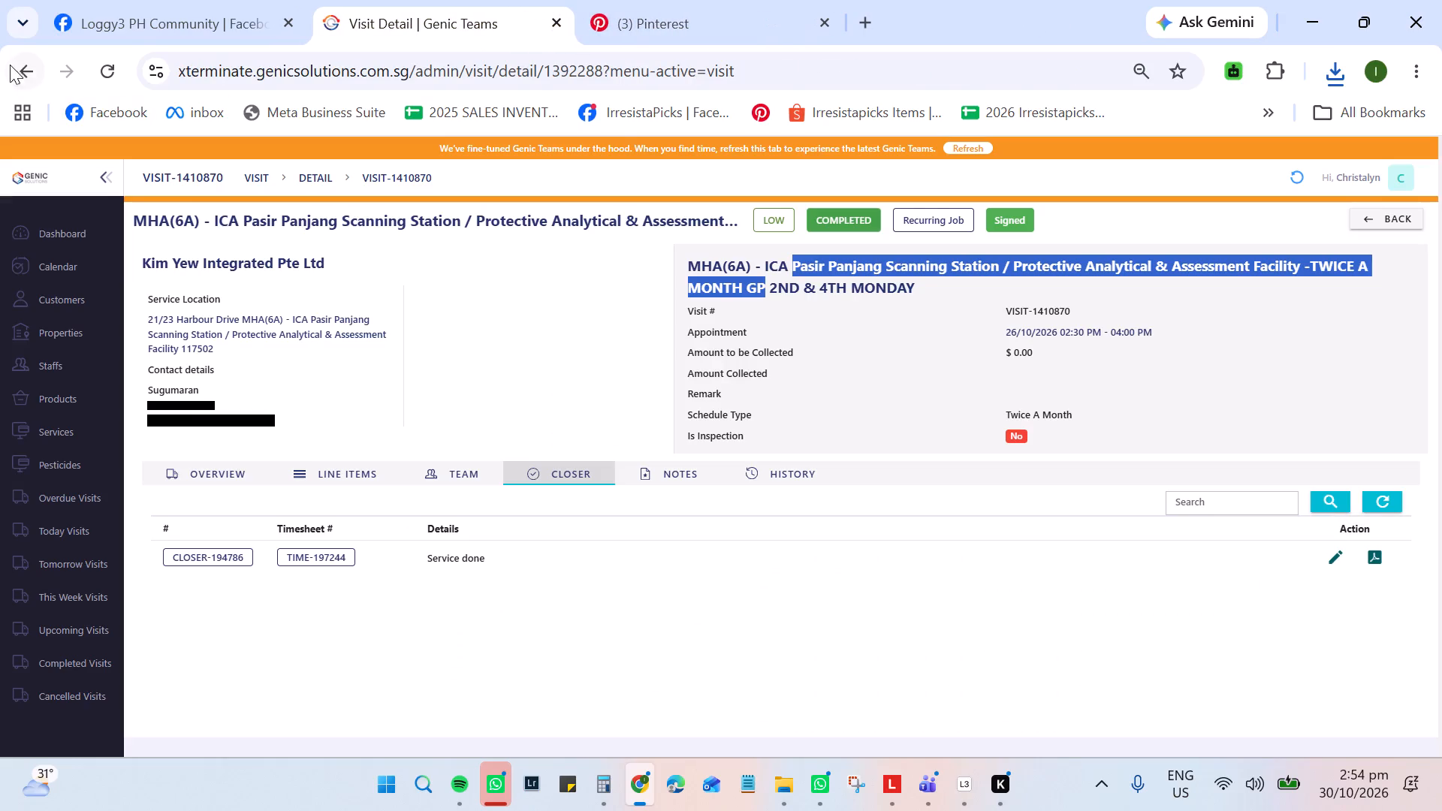
{"action": "left_click", "coordinate": [20, 65]}
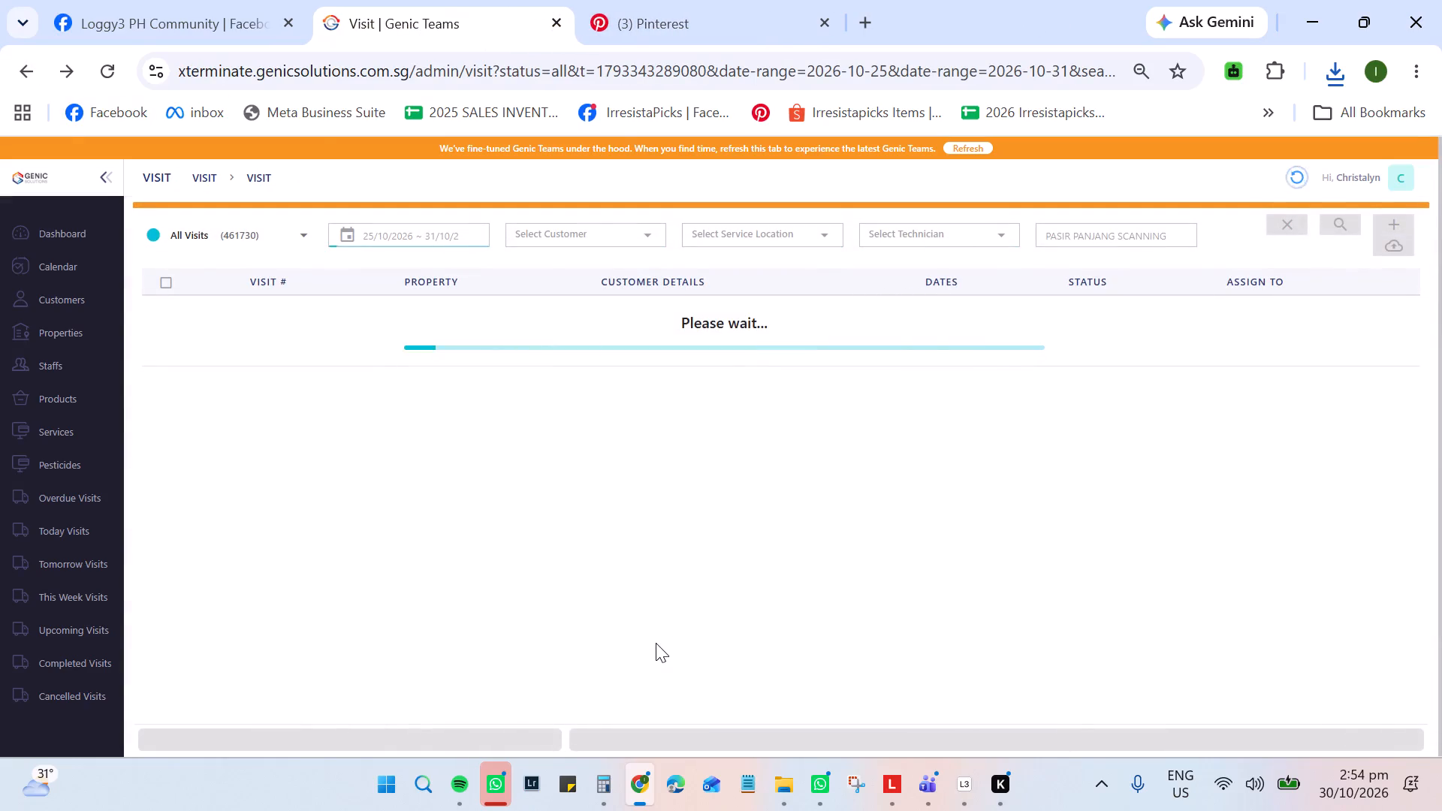
{"action": "left_click", "coordinate": [760, 645]}
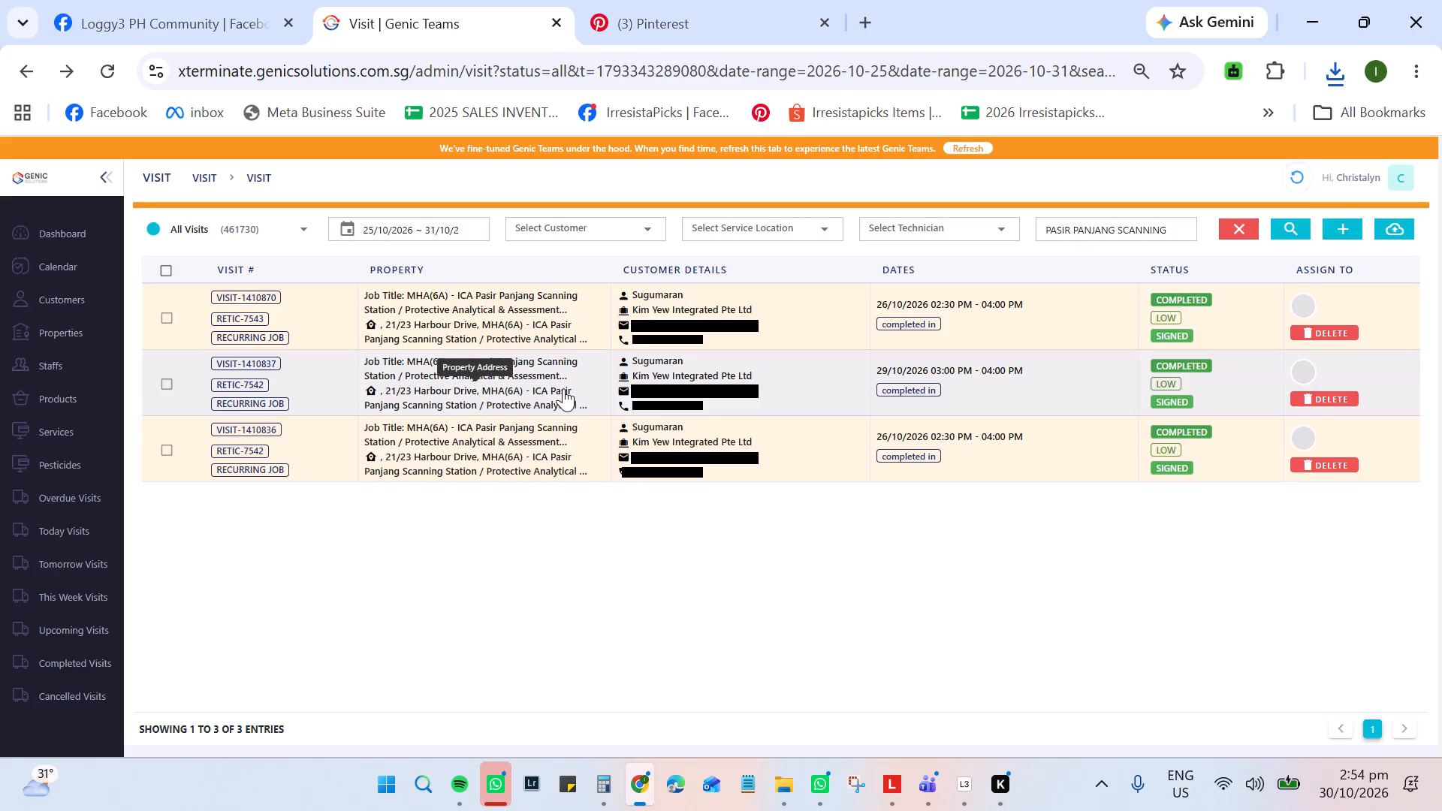
Open closer CLOSER-195766 of the 29/10/2026 Pasir Panjang twice-weekly oiling visit, VISIT-1410837, for editing.
{"action": "left_click", "coordinate": [563, 388]}
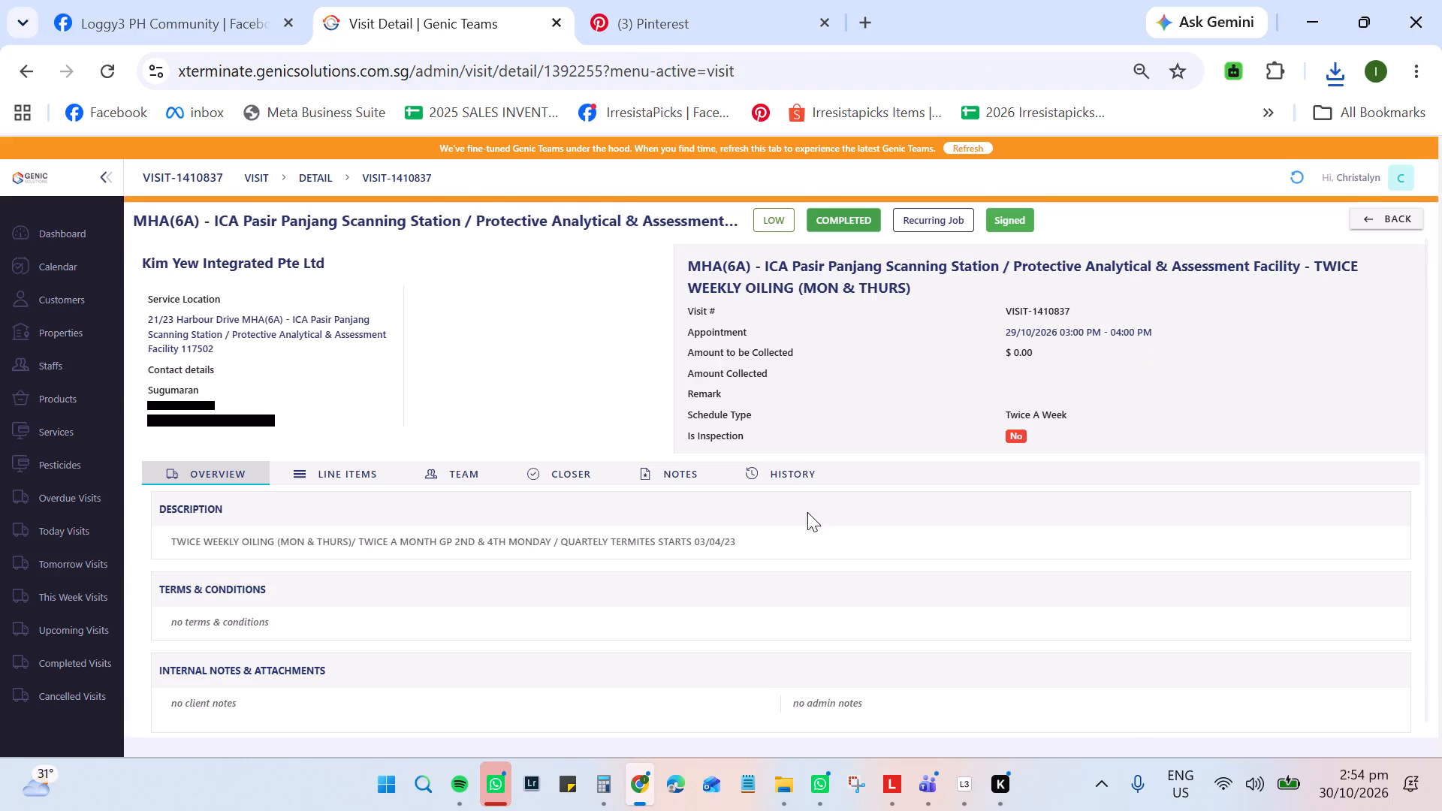
{"action": "left_click", "coordinate": [584, 470]}
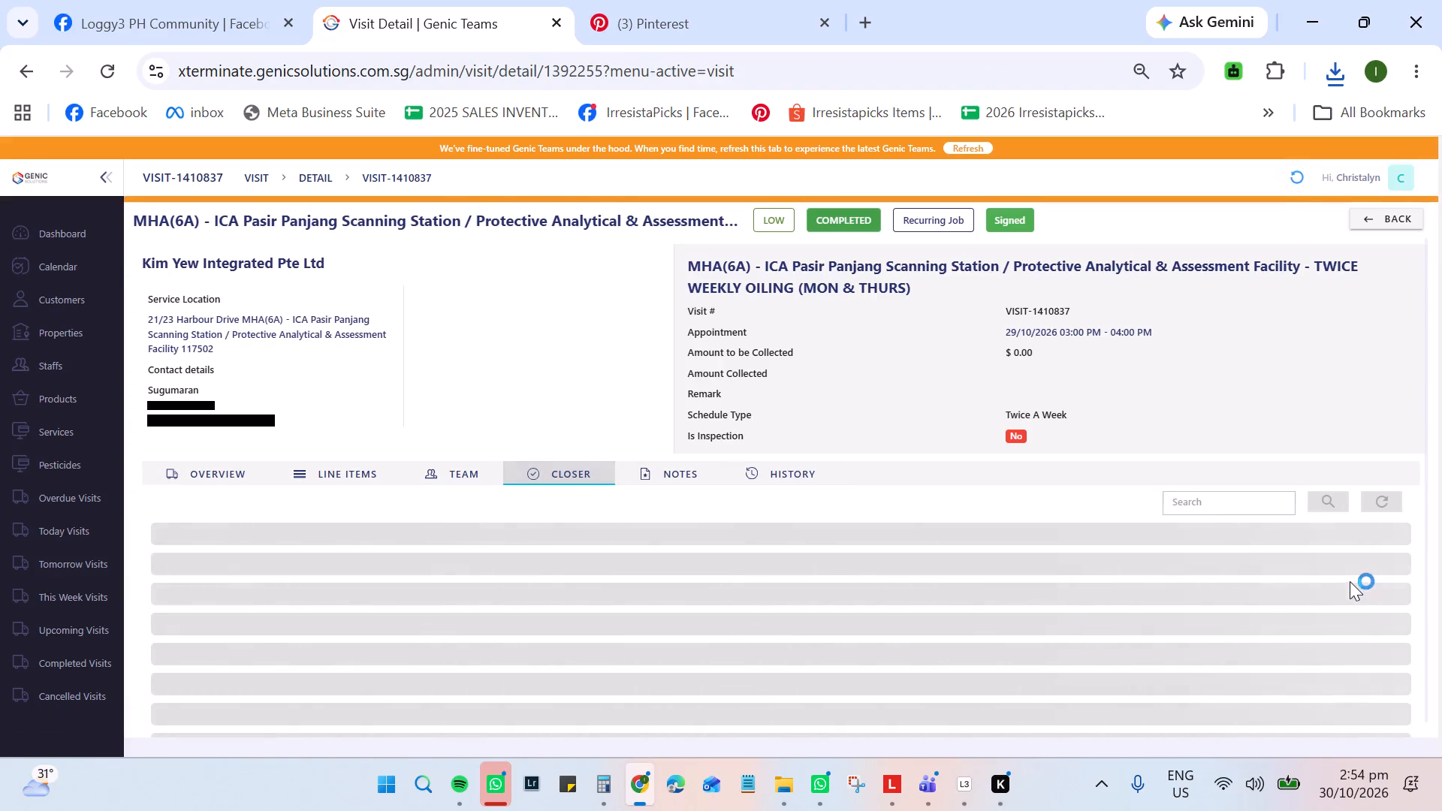
{"action": "left_click", "coordinate": [1336, 561]}
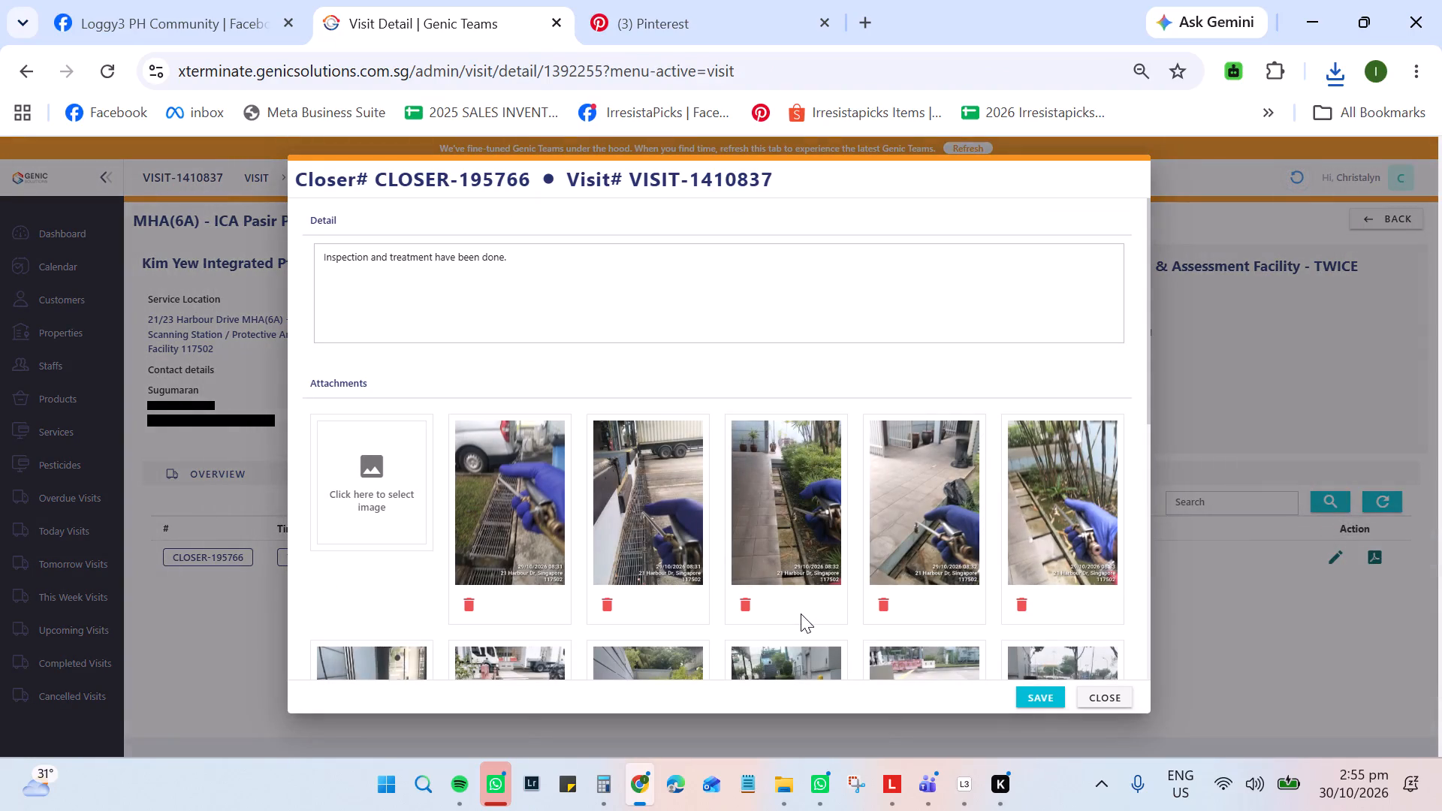
Delete the opening photo with the white vehicle and four closing photos between the red-pipe and parked-motorcycle shots from the closer's attachments.
{"action": "scroll", "coordinate": [723, 606], "scroll_direction": "down", "scroll_amount": 1}
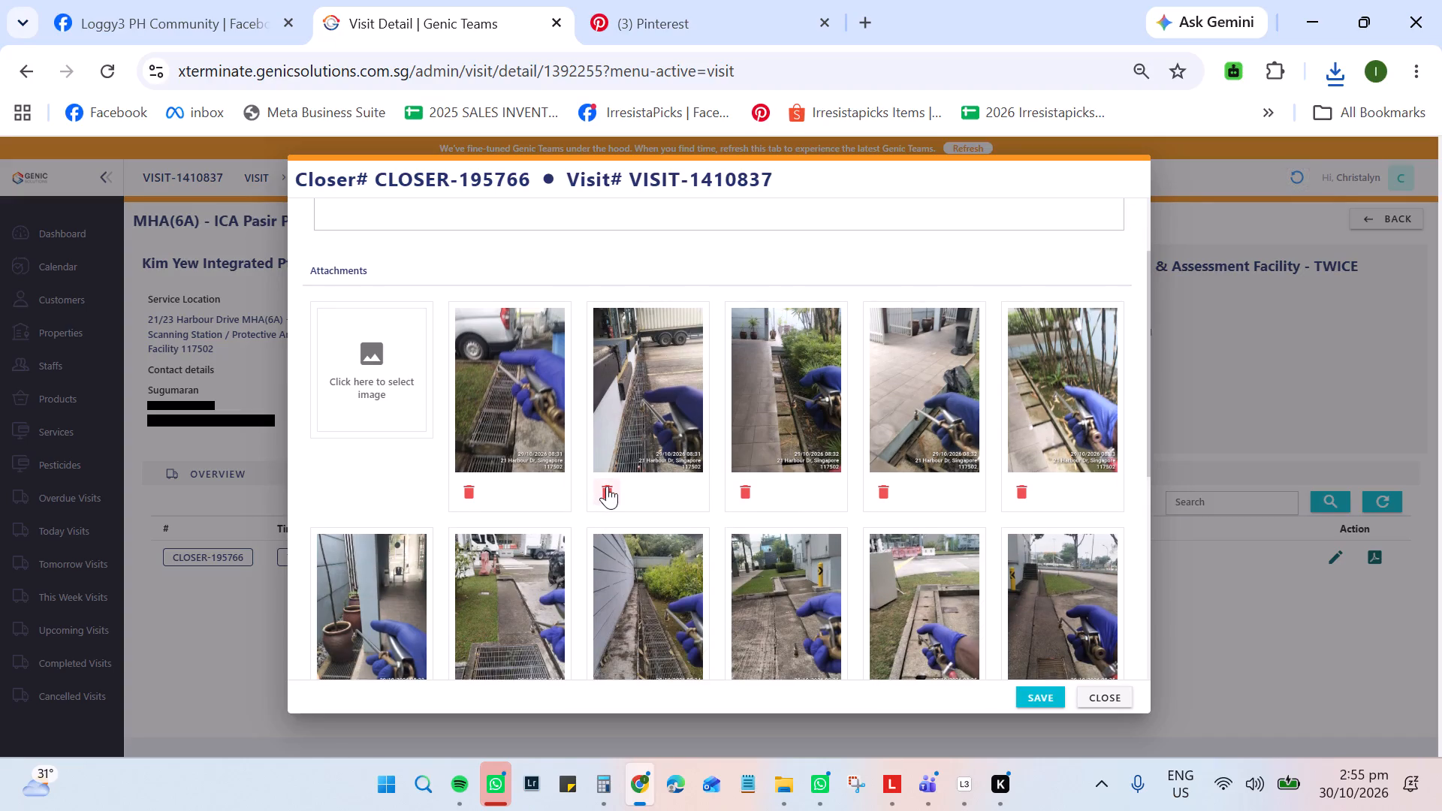
{"action": "left_click", "coordinate": [478, 489]}
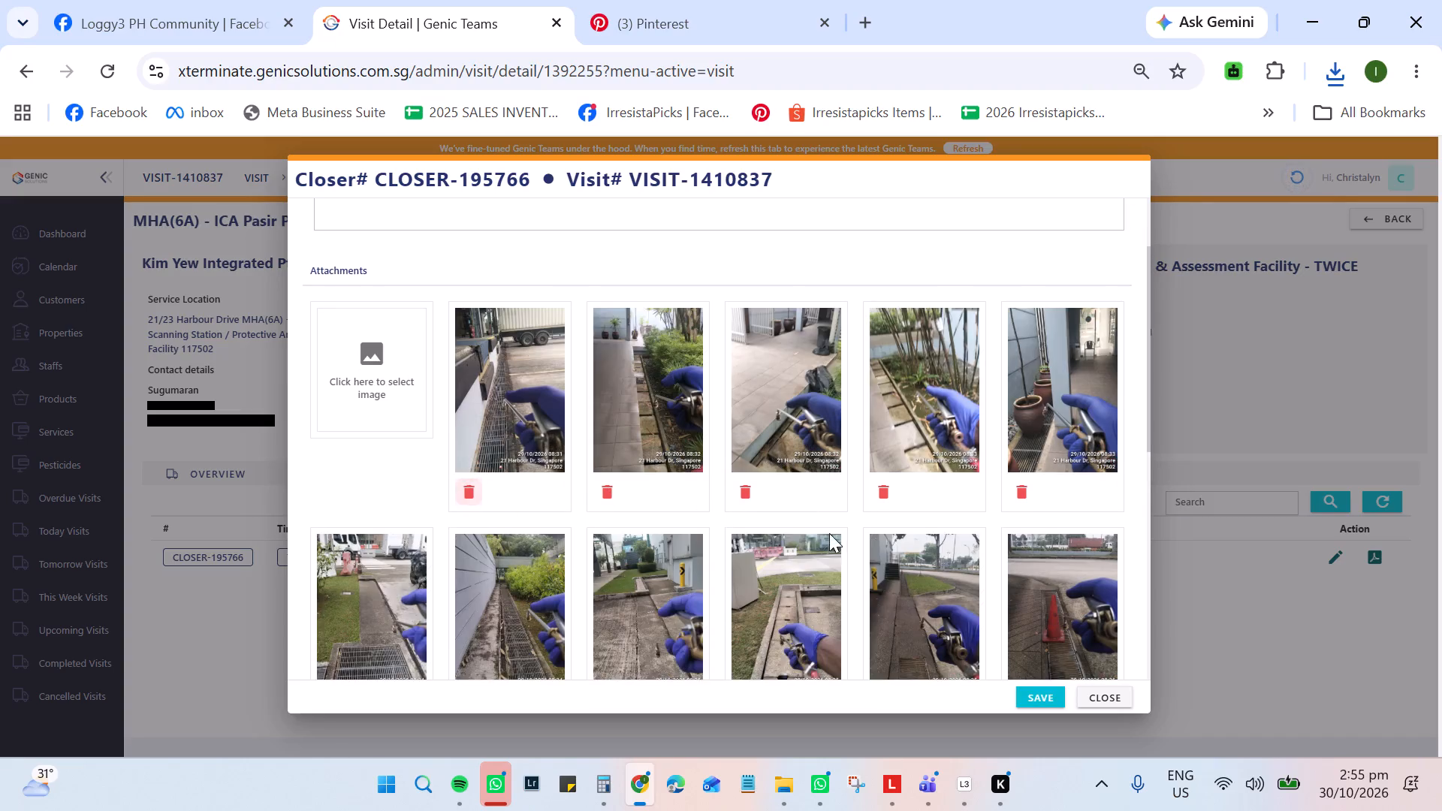
{"action": "scroll", "coordinate": [829, 533], "scroll_direction": "down", "scroll_amount": 7}
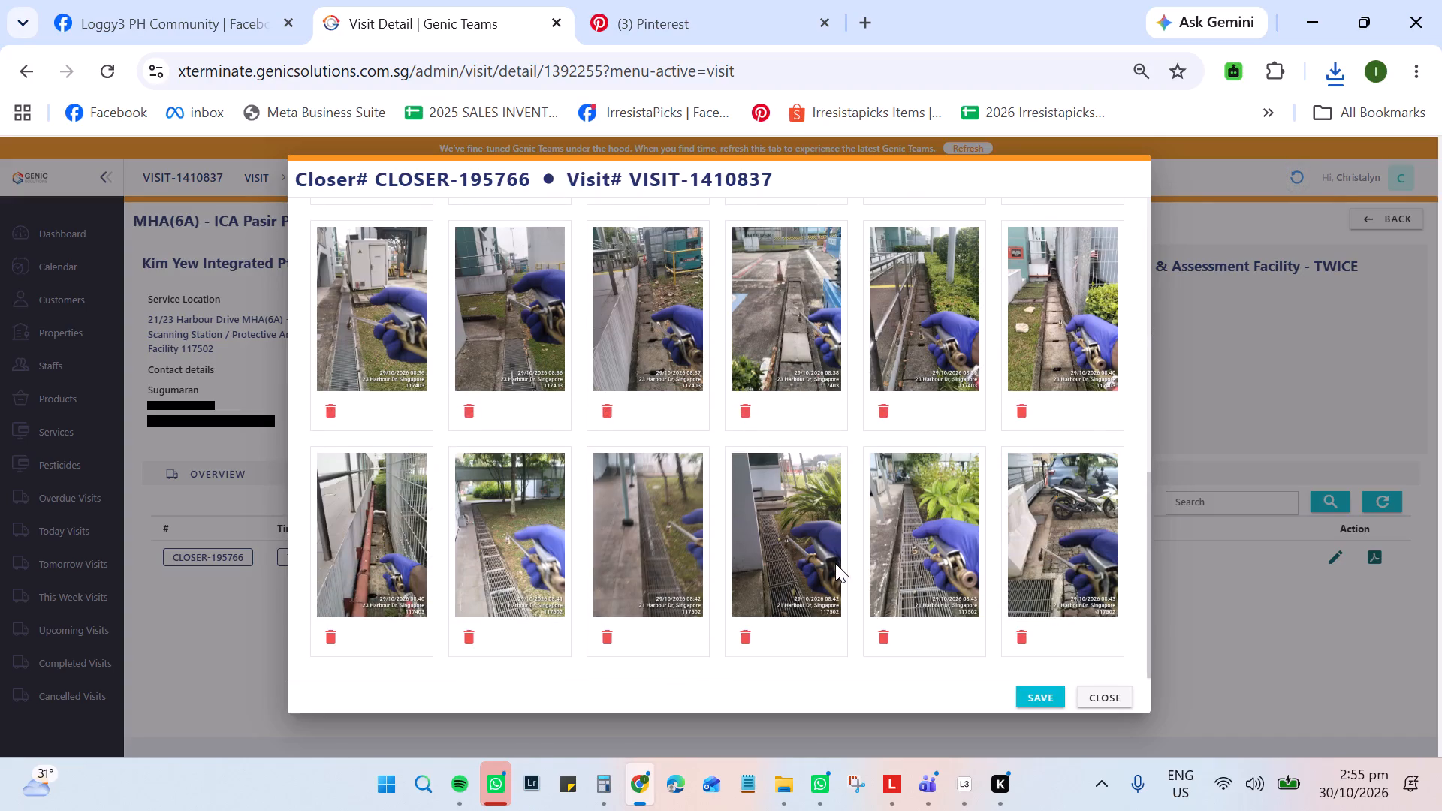
{"action": "double_click", "coordinate": [607, 637]}
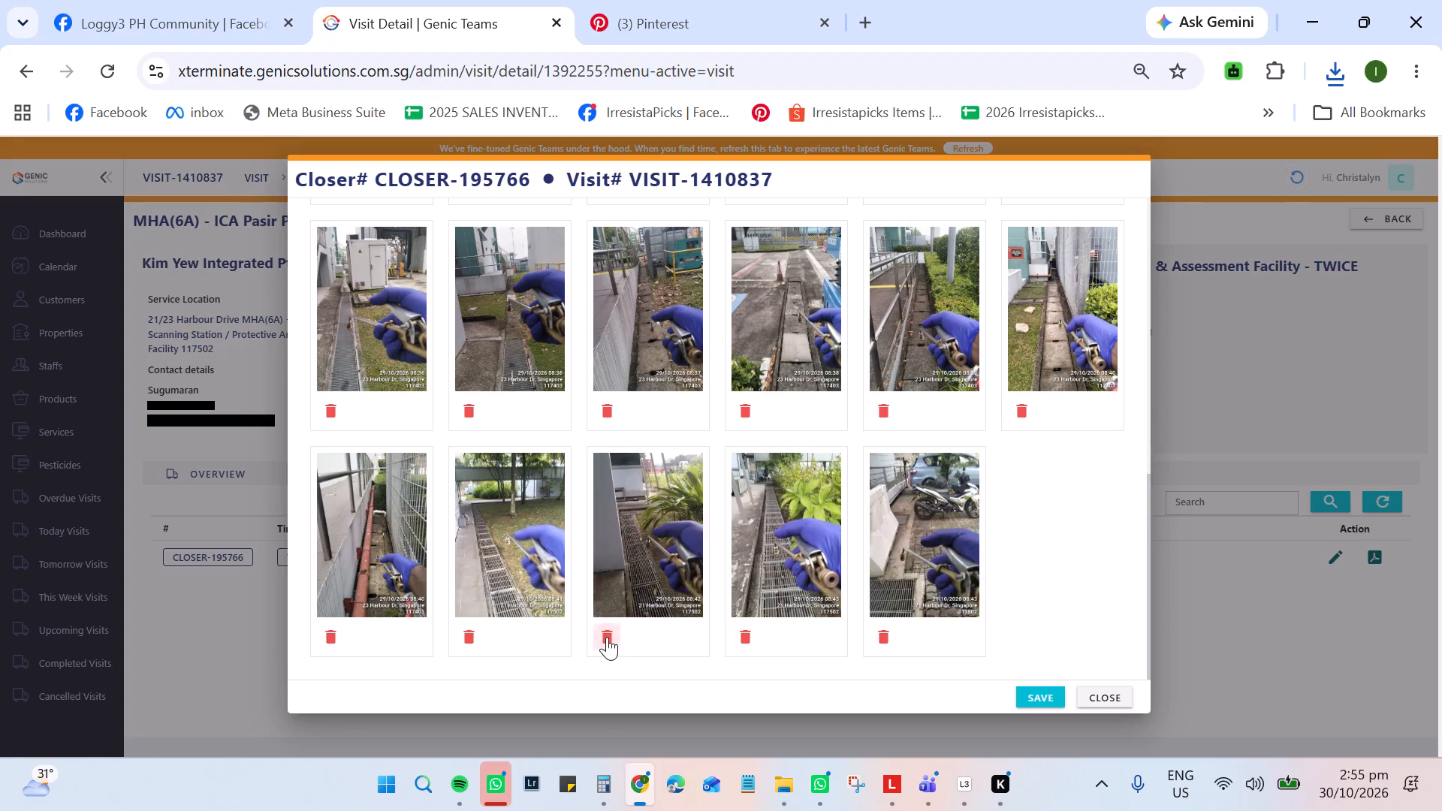
{"action": "left_click", "coordinate": [607, 637]}
{"action": "left_click", "coordinate": [475, 637]}
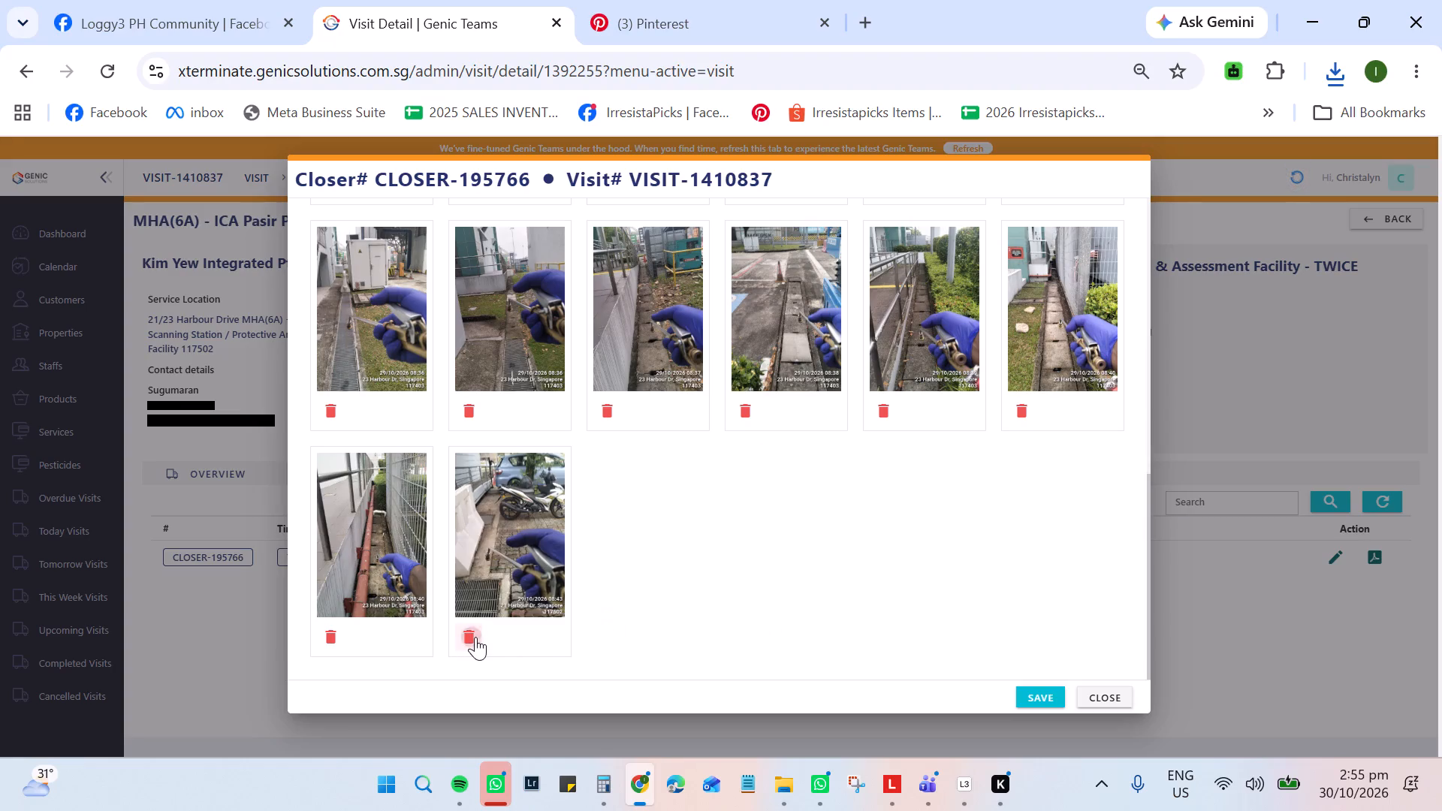
Delete seven more photos, including the bamboo, potted-plant, white-truck roadside and red-cone shots, keeping the hedge-side drain and yellow-sign path photos.
{"action": "scroll", "coordinate": [840, 598], "scroll_direction": "up", "scroll_amount": 3}
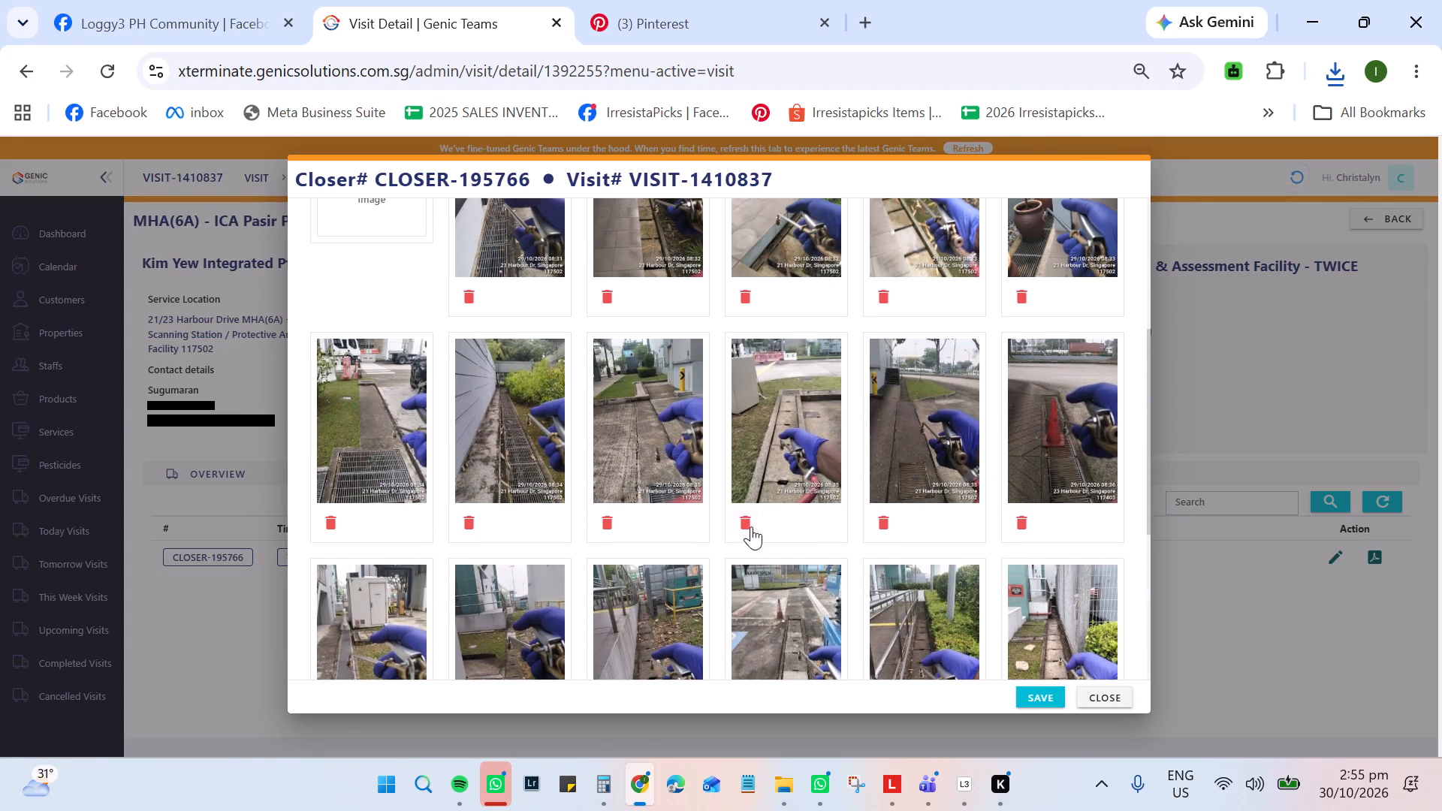
{"action": "double_click", "coordinate": [750, 522]}
{"action": "left_click", "coordinate": [750, 522]}
{"action": "scroll", "coordinate": [750, 523], "scroll_direction": "up", "scroll_amount": 2}
{"action": "left_click", "coordinate": [750, 518]}
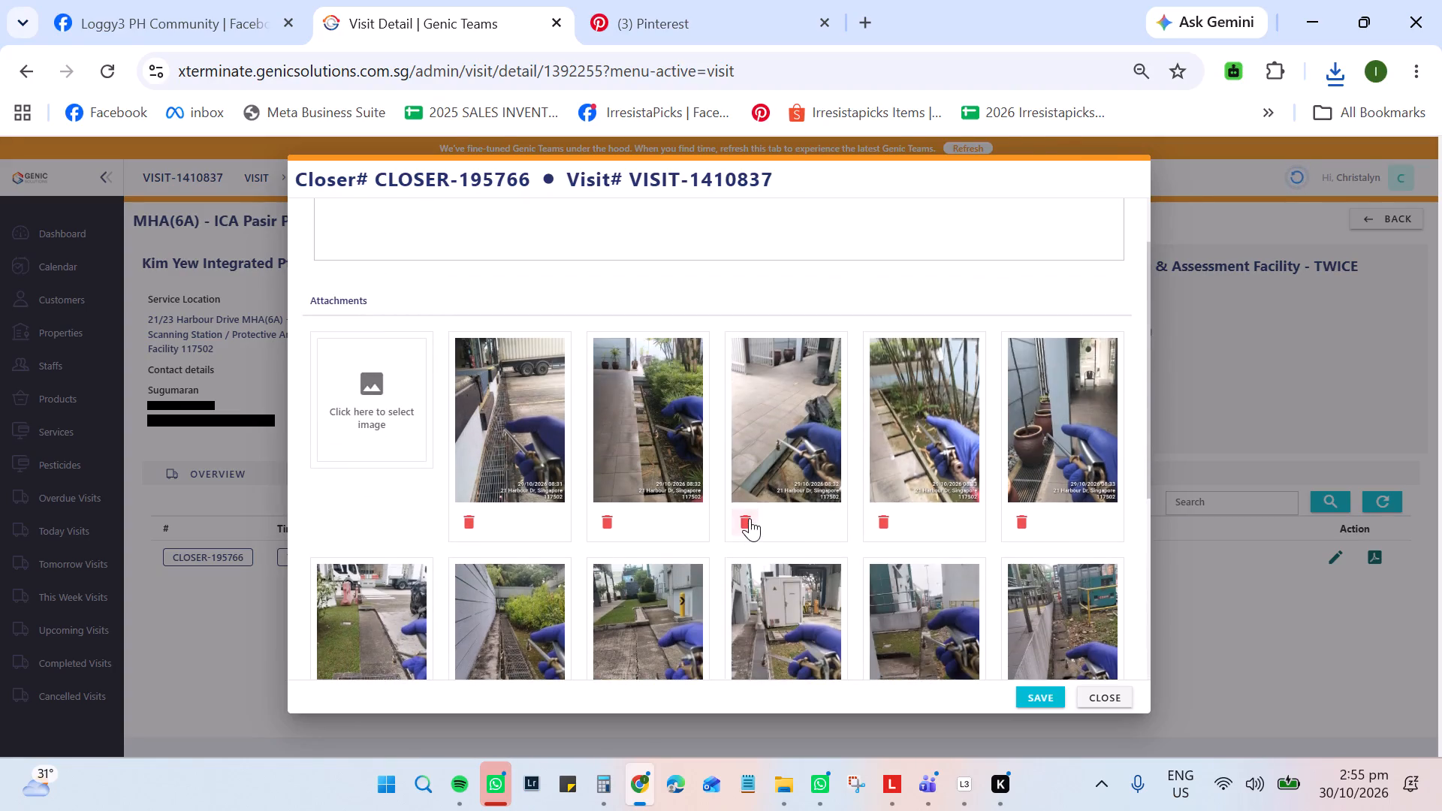
{"action": "left_click", "coordinate": [749, 524]}
{"action": "left_click", "coordinate": [749, 524]}
{"action": "left_click", "coordinate": [750, 525]}
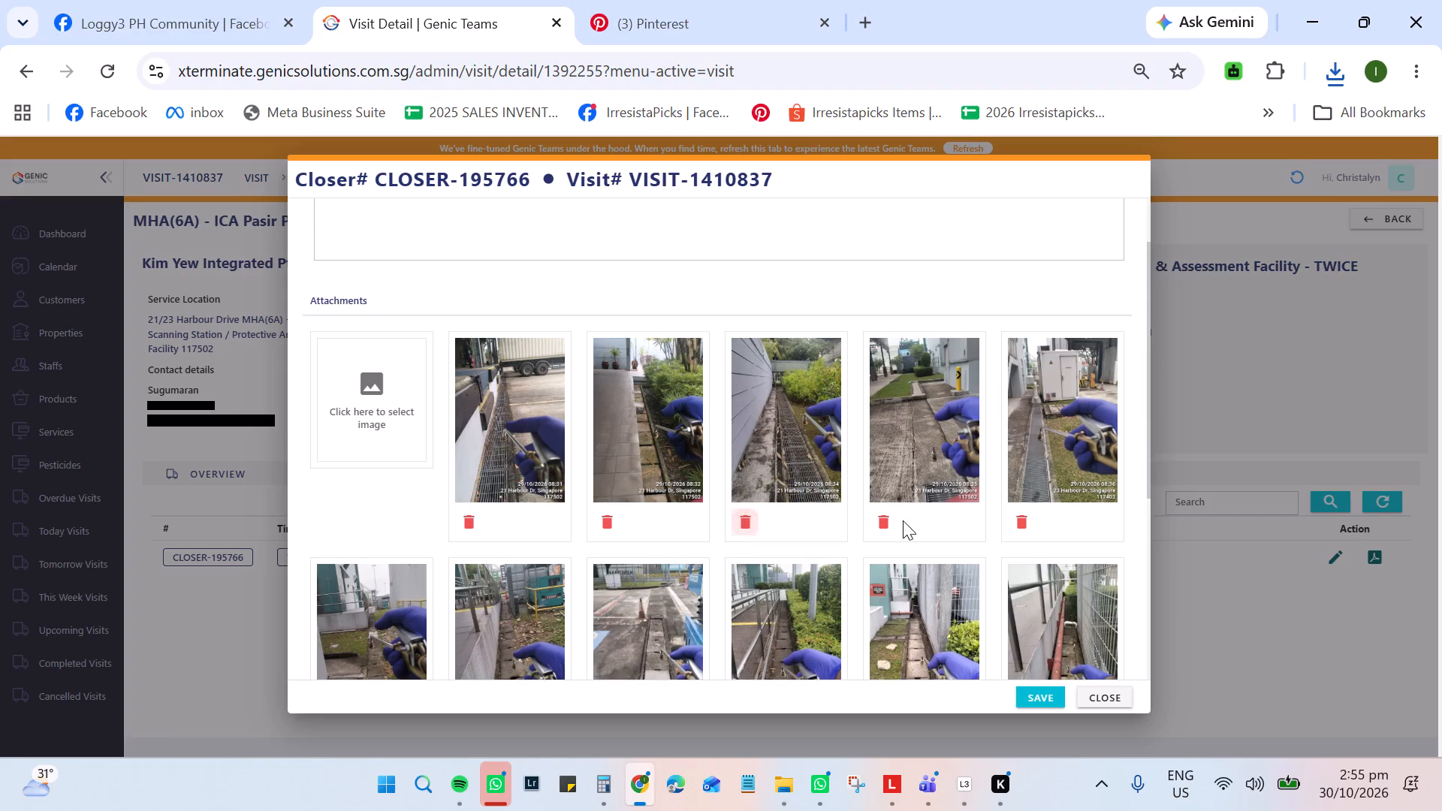
Trim the attachments to eight photos by deleting the open-road drain, parked-motorcycle, hedge-and-railing and red-sign fence shots.
{"action": "scroll", "coordinate": [813, 519], "scroll_direction": "down", "scroll_amount": 2}
{"action": "left_click", "coordinate": [613, 529]}
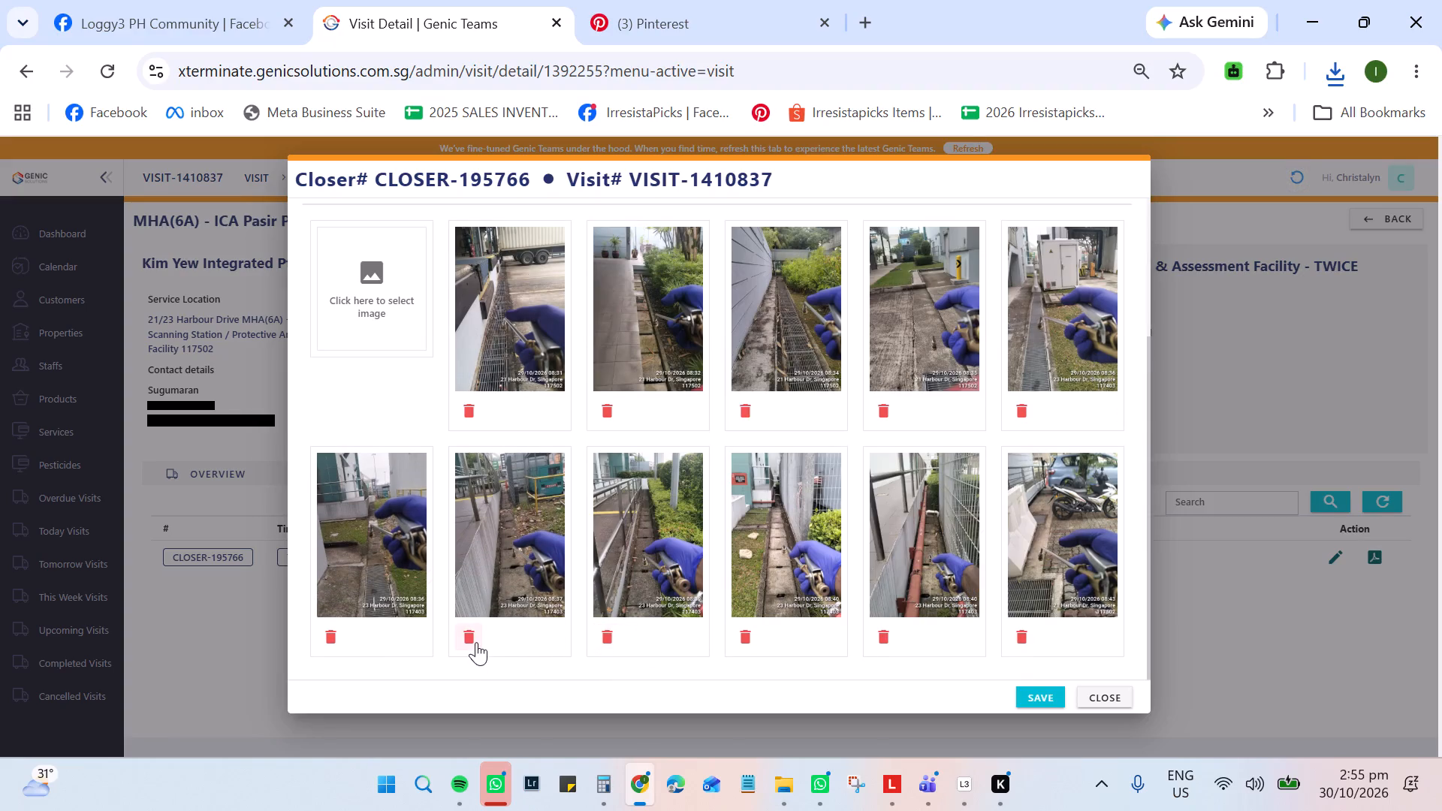
{"action": "left_click", "coordinate": [1030, 638]}
{"action": "scroll", "coordinate": [941, 604], "scroll_direction": "up", "scroll_amount": 2}
{"action": "scroll", "coordinate": [987, 614], "scroll_direction": "down", "scroll_amount": 1}
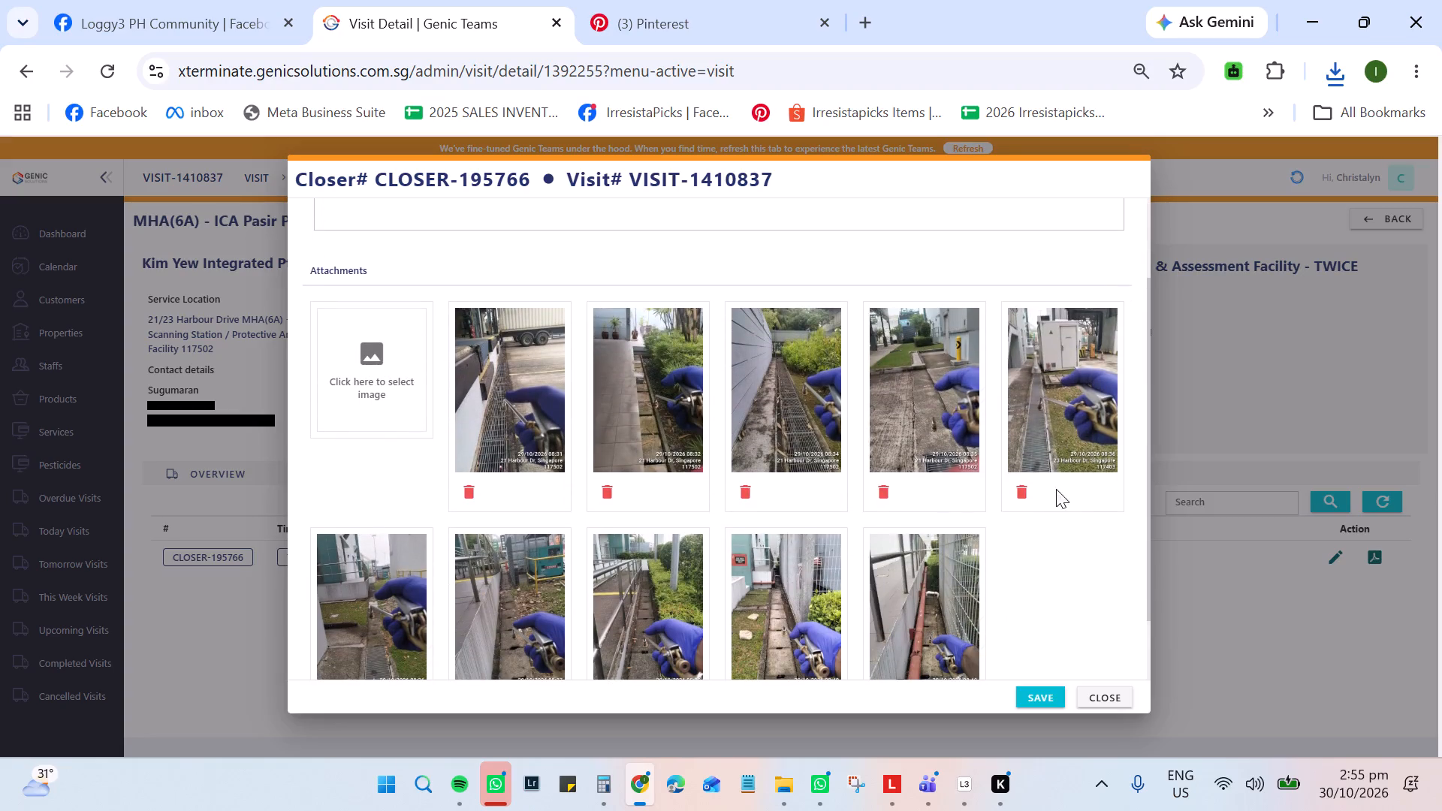
{"action": "scroll", "coordinate": [994, 524], "scroll_direction": "down", "scroll_amount": 2}
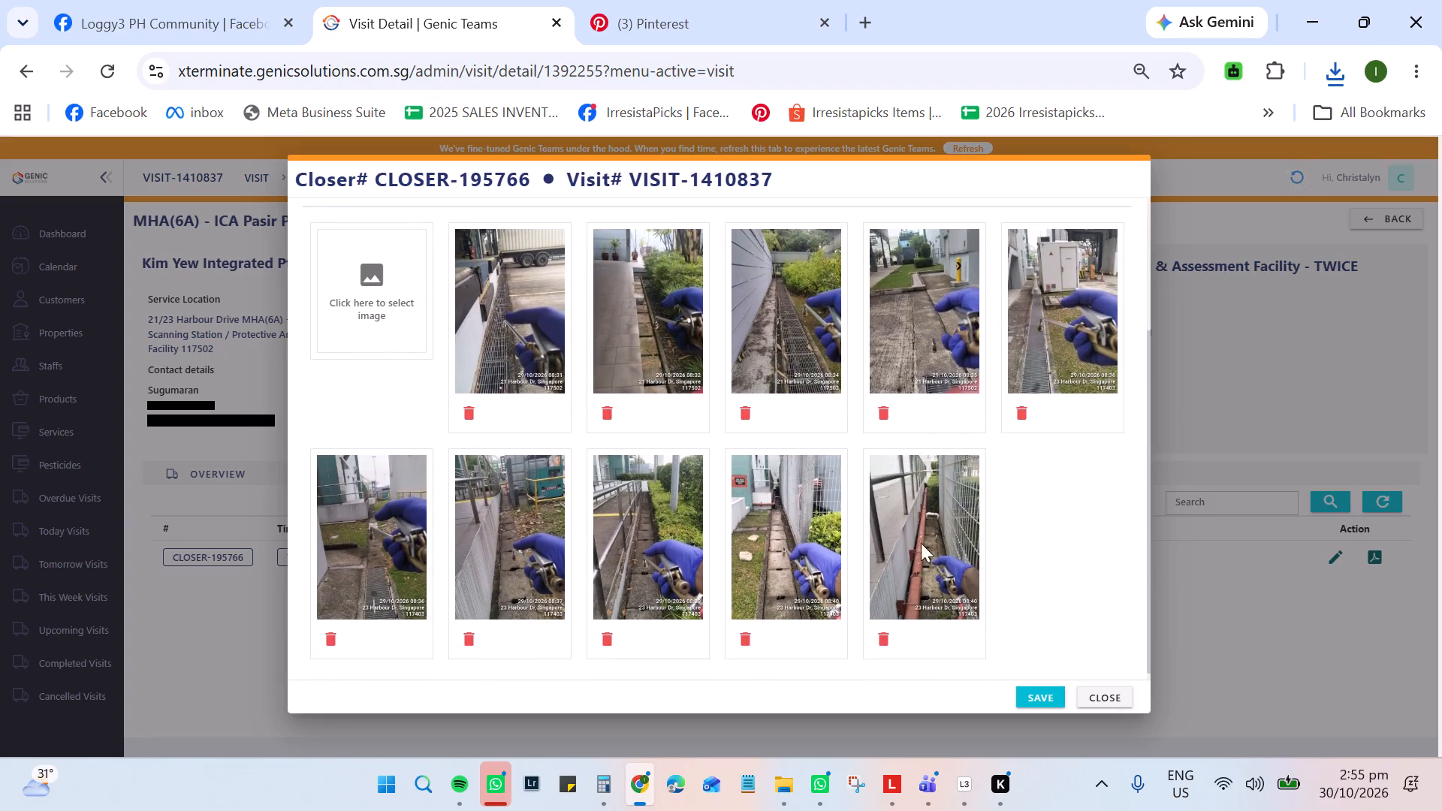
{"action": "left_click", "coordinate": [613, 638]}
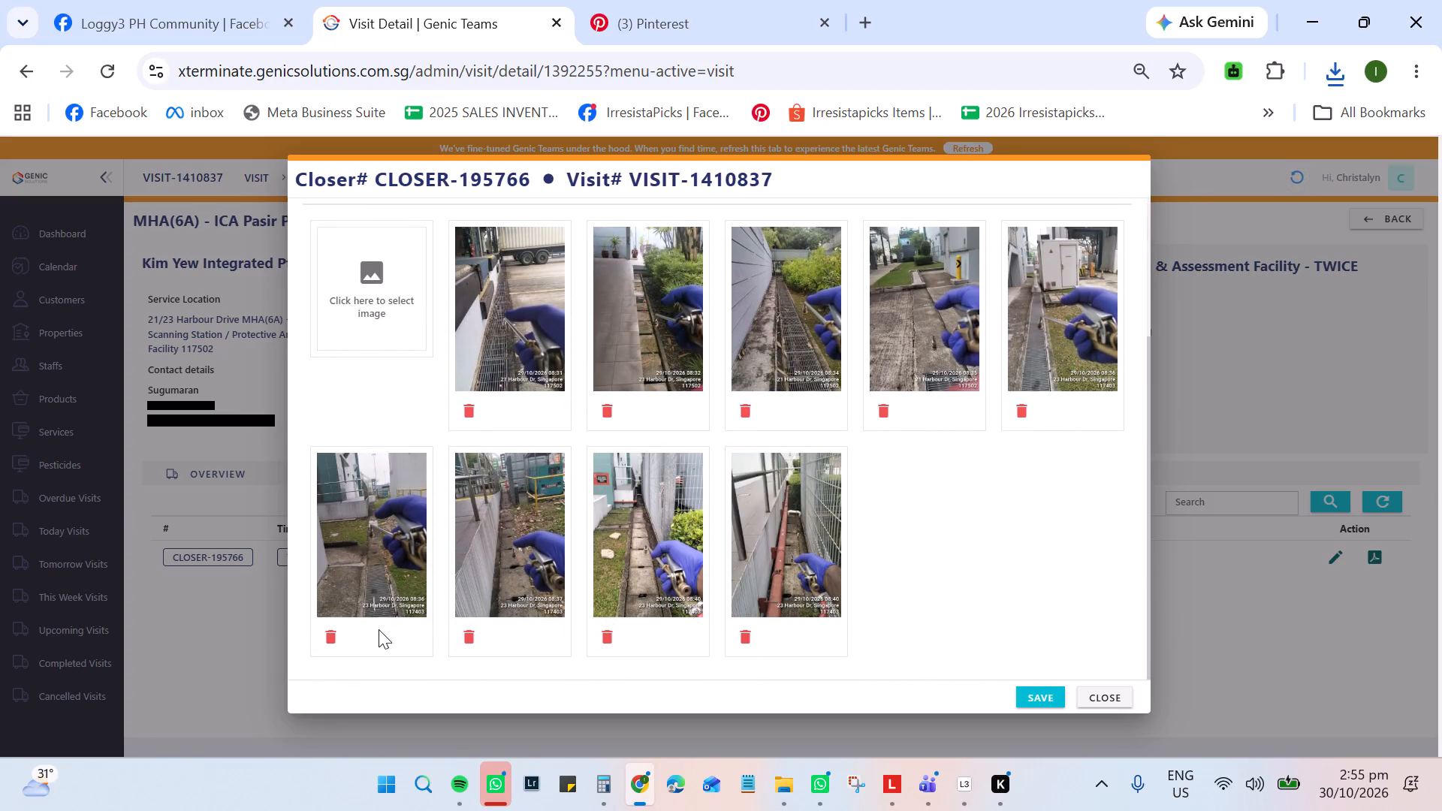
{"action": "left_click", "coordinate": [605, 638]}
Return to the closer's detail text, leave its wording as is, and save CLOSER-195766 with the trimmed photos.
{"action": "scroll", "coordinate": [645, 604], "scroll_direction": "up", "scroll_amount": 1}
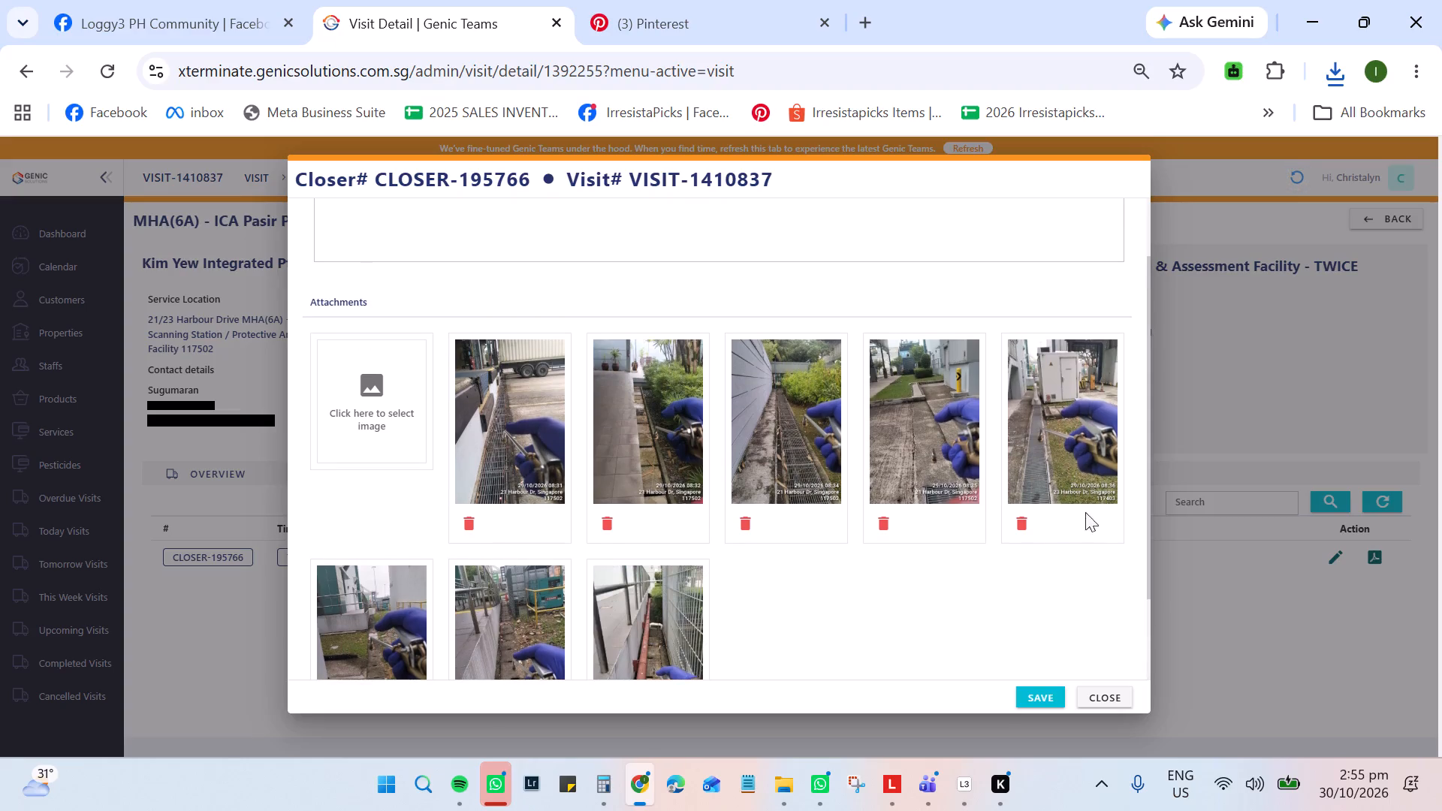
{"action": "scroll", "coordinate": [881, 577], "scroll_direction": "up", "scroll_amount": 2}
{"action": "left_click", "coordinate": [569, 262]}
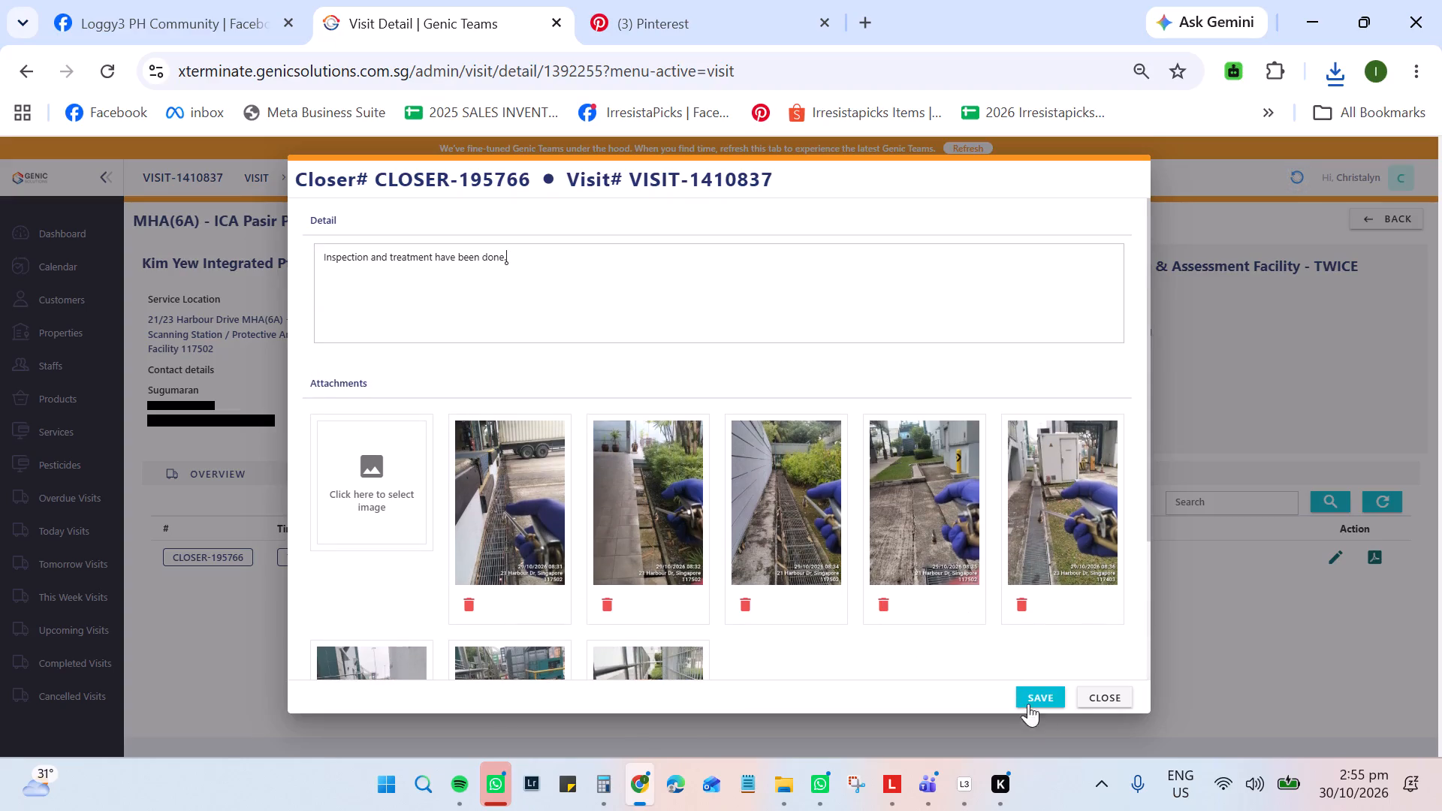
{"action": "left_click", "coordinate": [1036, 692]}
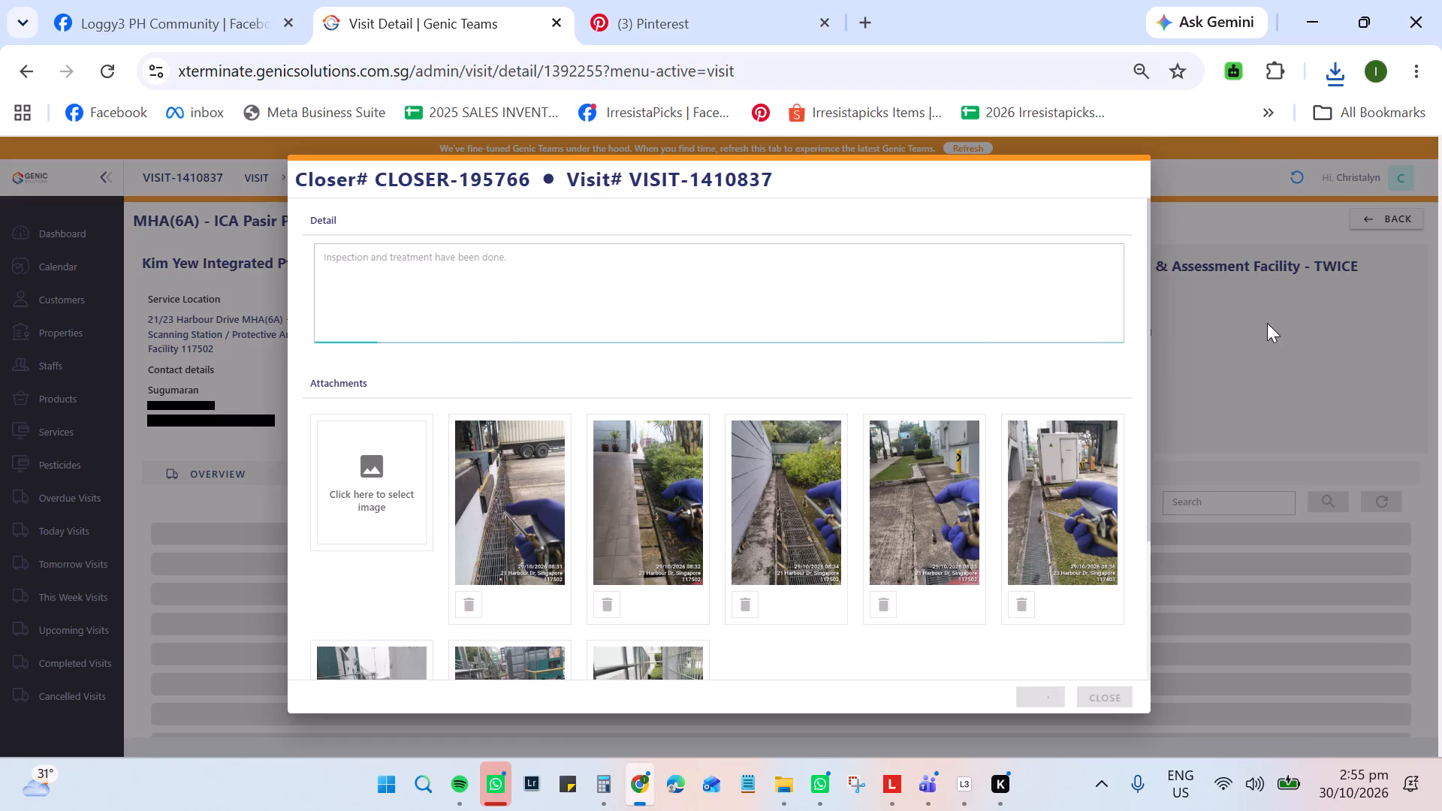